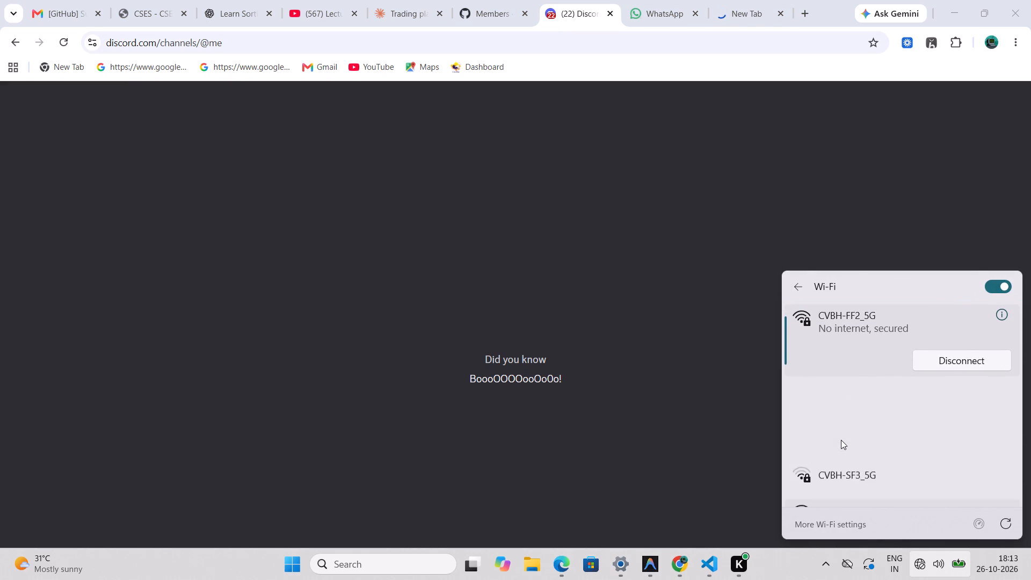
# Switch the computer's Wi-Fi connection to the Jai Shree Ram network.
pyautogui.click(841, 426)
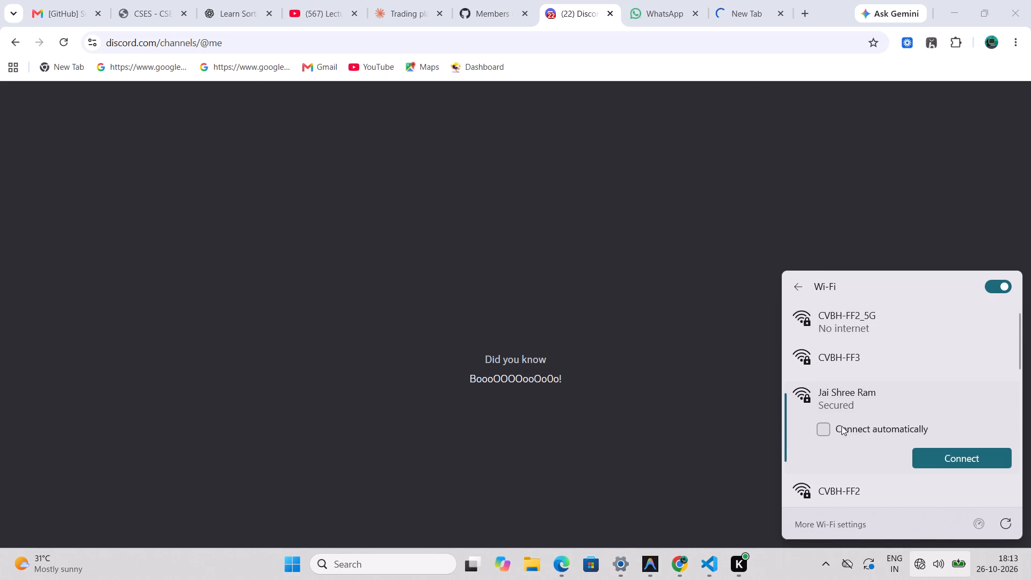
pyautogui.click(933, 461)
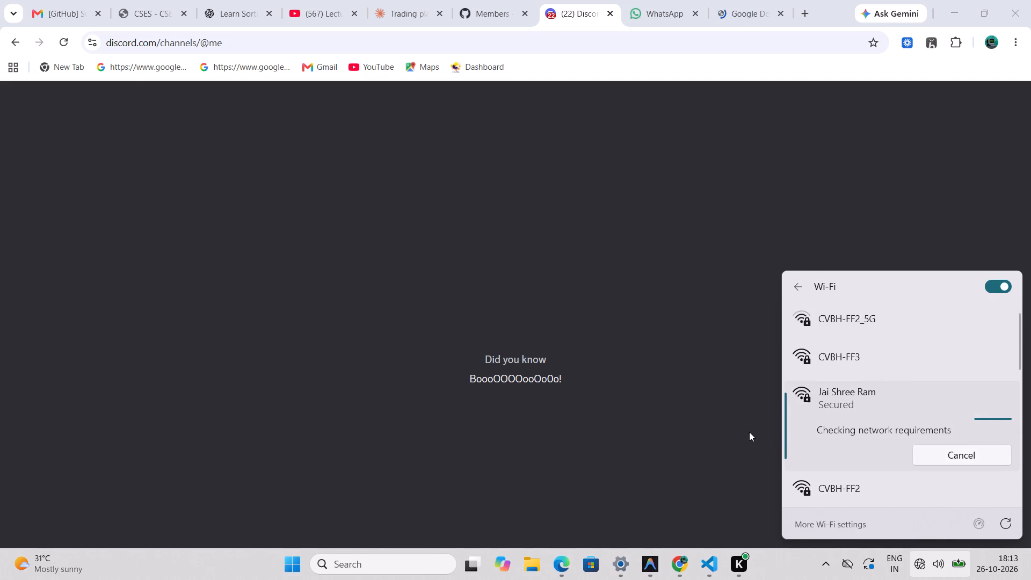
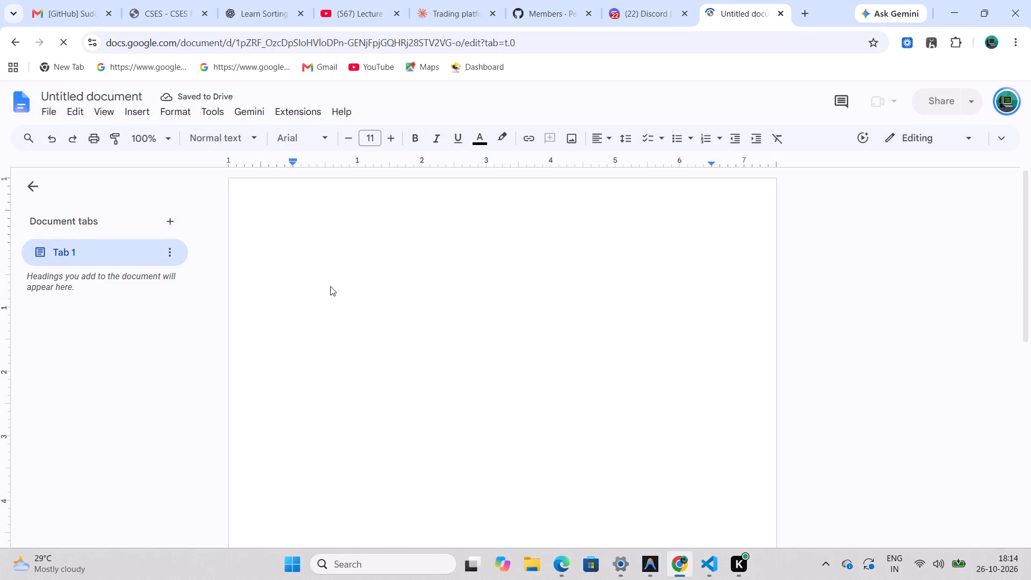
# Paste the copied IntelliTrade proposal into the blank Google Docs document.
pyautogui.hotkey('ctrl', 'v')
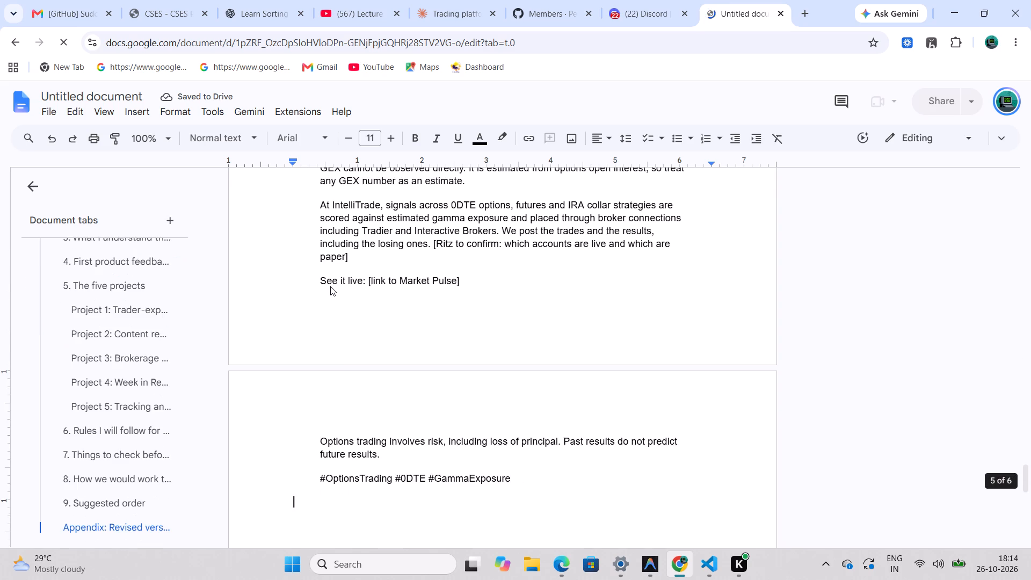
# Try to delete the recipient mention and separator before the date in the "Prepared by" line under the proposal's title.
pyautogui.scroll(8, 330, 286)
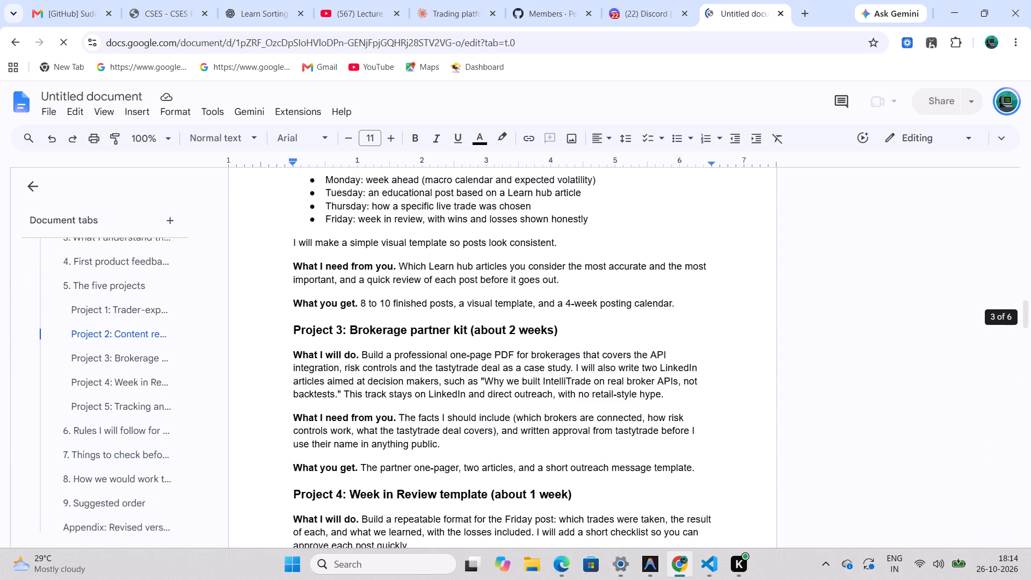
pyautogui.scroll(4, 330, 286)
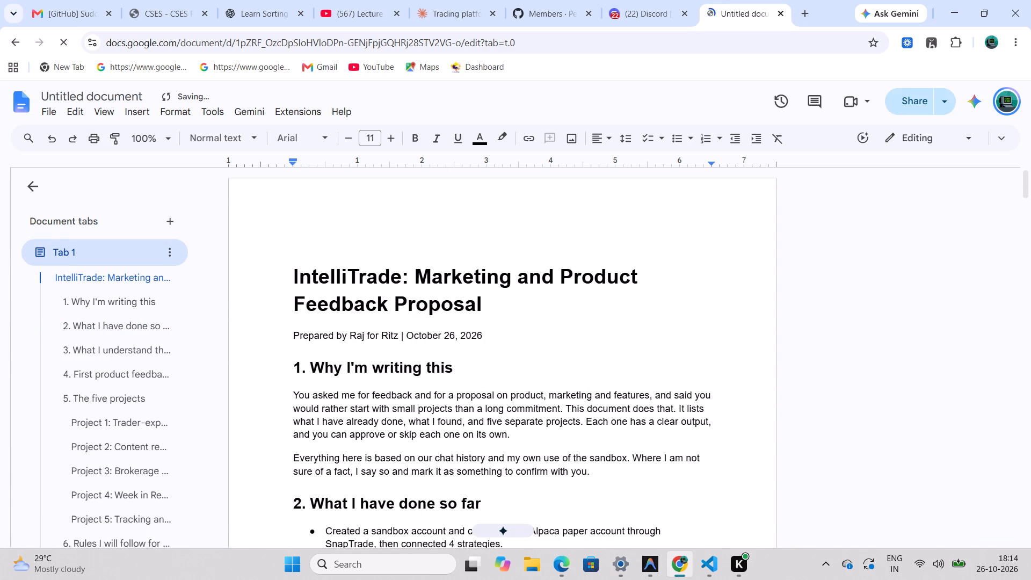
pyautogui.scroll(-1, 333, 309)
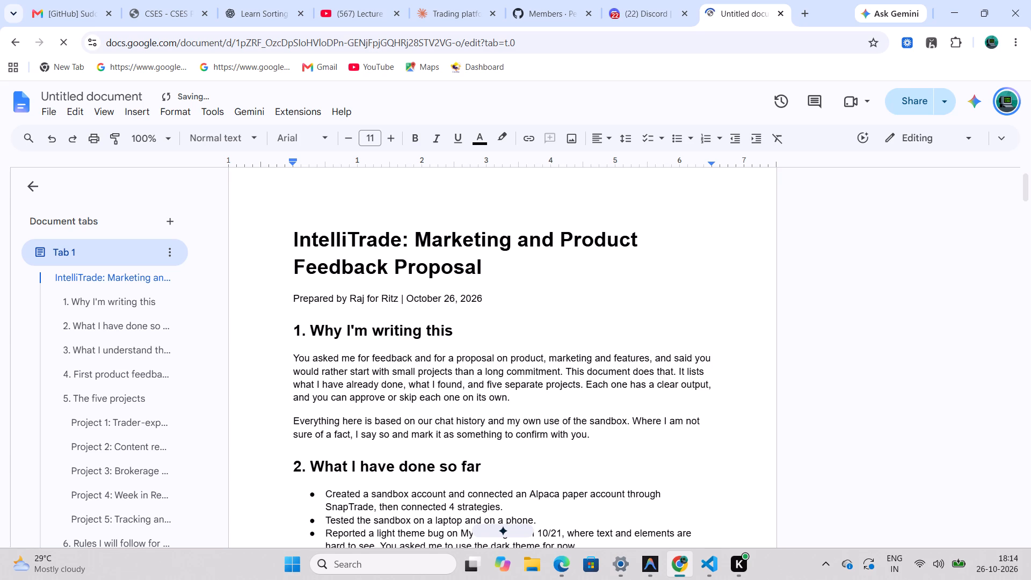
pyautogui.click(403, 299)
pyautogui.press('BackSpace')
pyautogui.press('BackSpace')
pyautogui.press('BackSpace')
pyautogui.press('BackSpace')
pyautogui.press('BackSpace')
pyautogui.press('BackSpace')
pyautogui.press('BackSpace')
pyautogui.press('BackSpace')
pyautogui.press('BackSpace')
pyautogui.press('BackSpace')
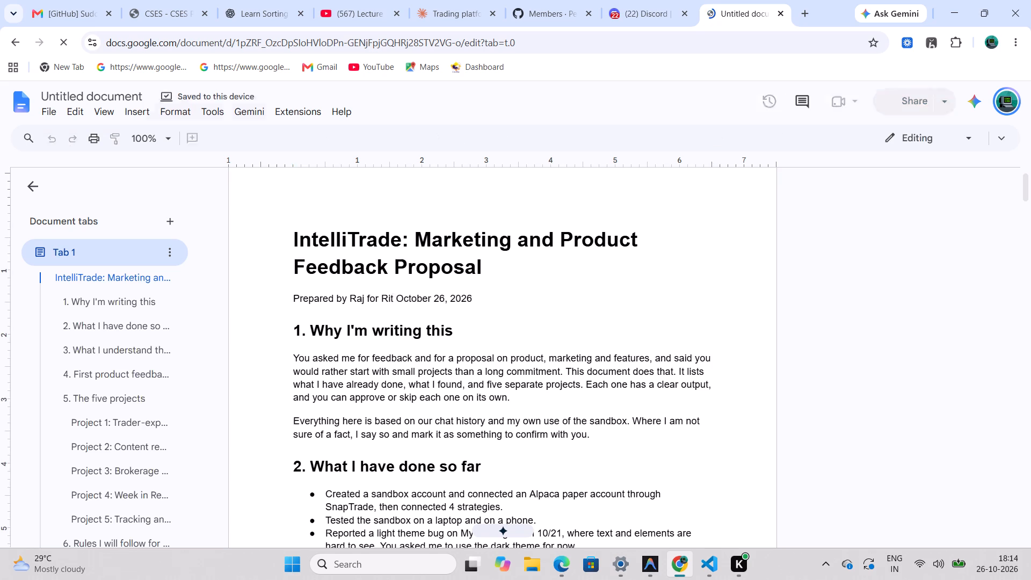
# Reload the out-of-date document page to continue editing.
pyautogui.click(654, 350)
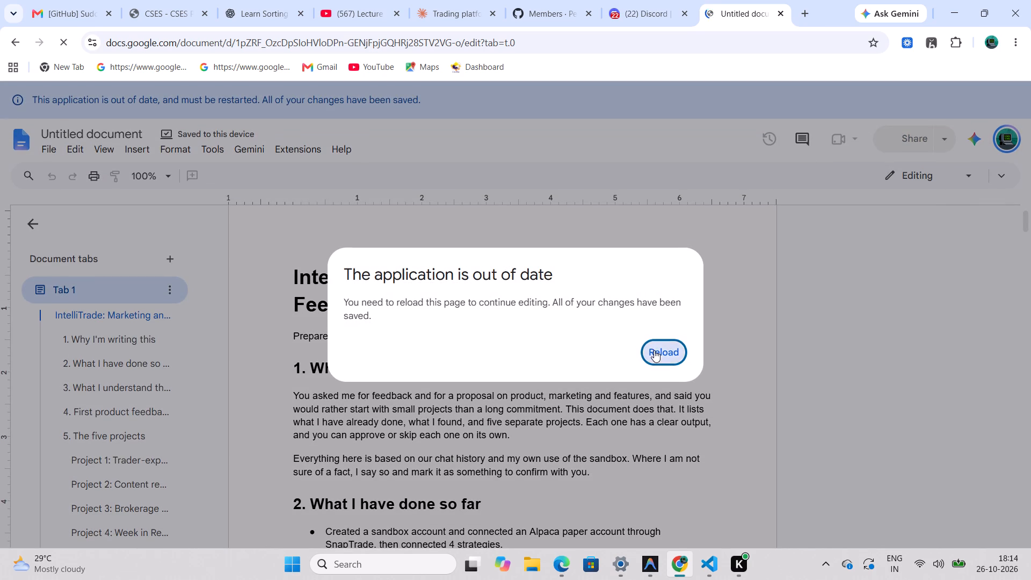
# Place the text cursor just before the date in the "Prepared by" line under the title.
pyautogui.click(366, 334)
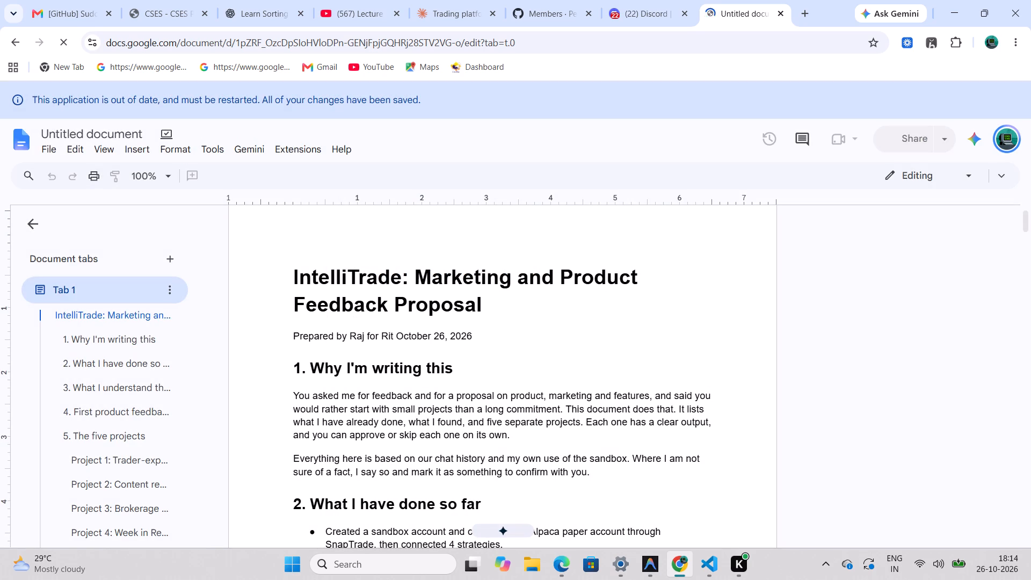
pyautogui.click(395, 334)
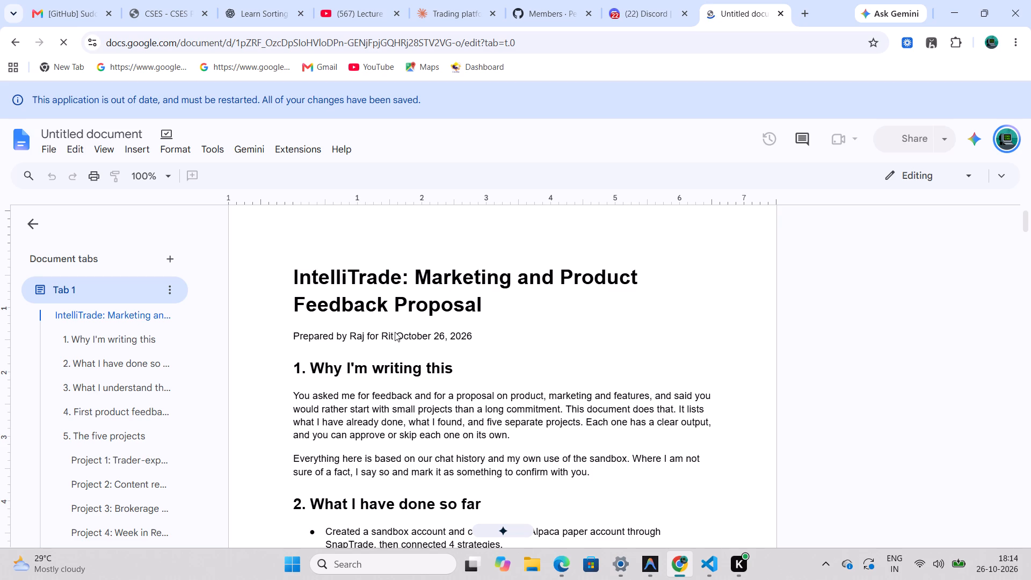
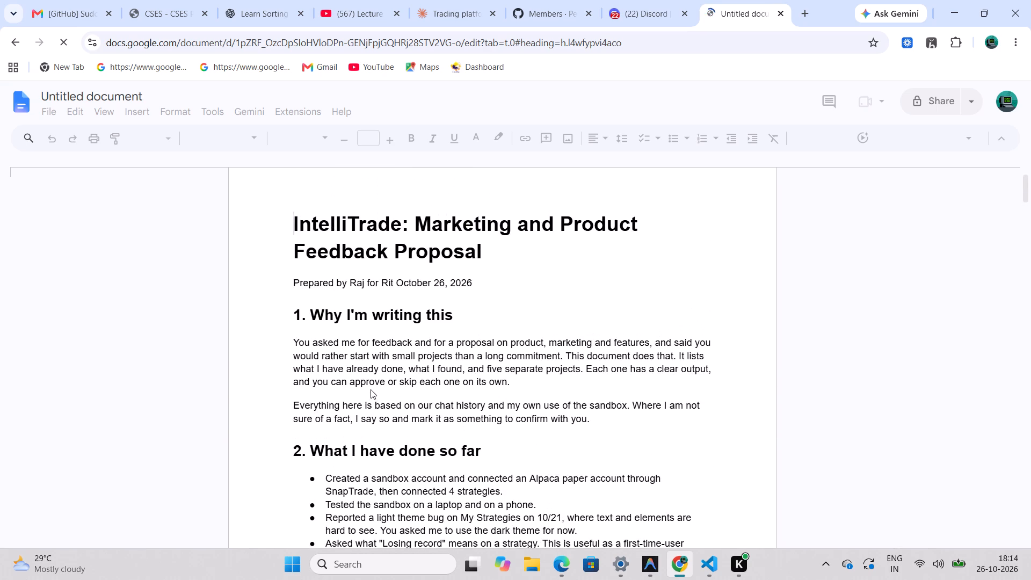
# Delete the "Prepared by" text with the author and recipient names under the title, leaving only the date October 26, 2026.
pyautogui.scroll(1, 371, 389)
pyautogui.click(394, 282)
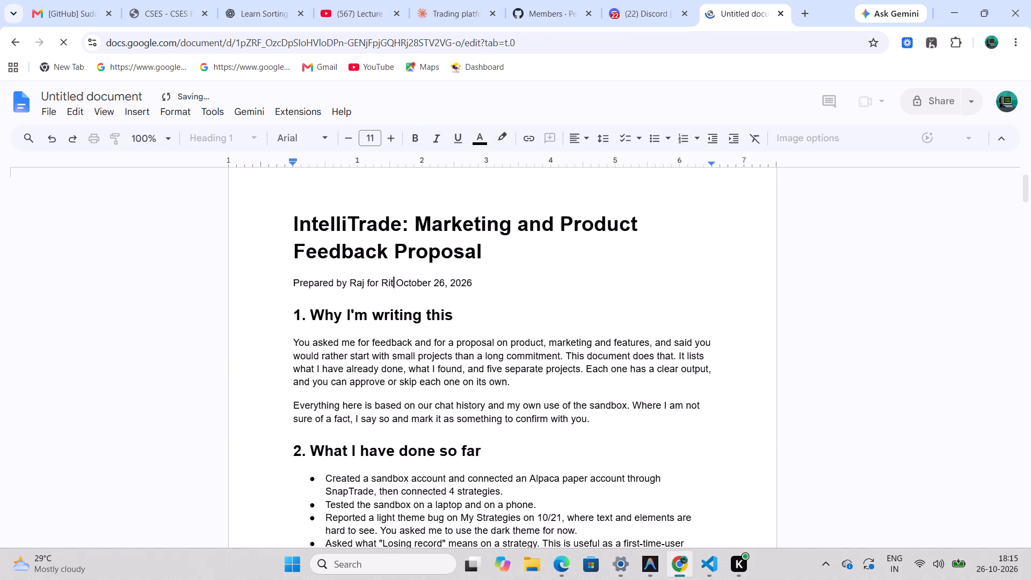
pyautogui.press('BackSpace')
pyautogui.press('BackSpace')
pyautogui.press('BackSpace')
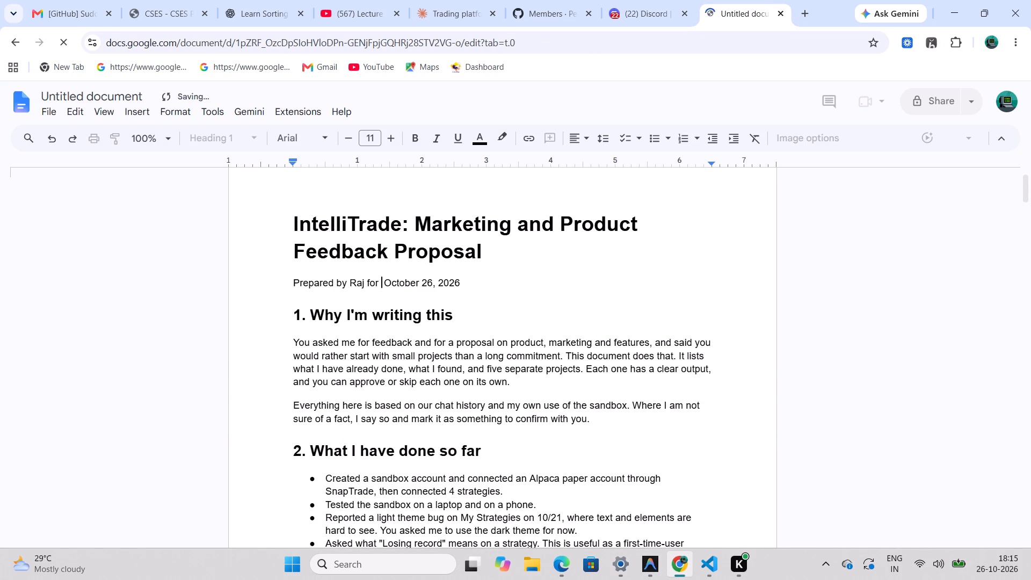
pyautogui.press('BackSpace')
pyautogui.press('BackSpace')
pyautogui.press('BackSpace')
pyautogui.press('BackSpace')
pyautogui.press('BackSpace')
pyautogui.press('BackSpace')
pyautogui.press('BackSpace')
pyautogui.press('BackSpace')
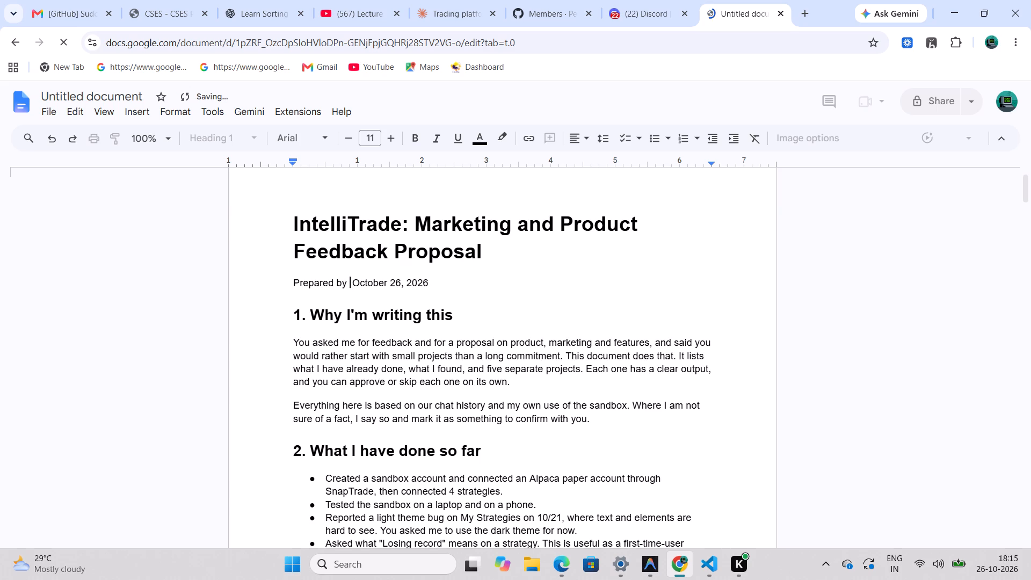
pyautogui.press('BackSpace')
pyautogui.press('BackSpace')
pyautogui.press('BackSpace')
pyautogui.press('BackSpace')
pyautogui.press('BackSpace')
pyautogui.press('BackSpace')
pyautogui.press('BackSpace')
pyautogui.press('BackSpace')
pyautogui.press('BackSpace')
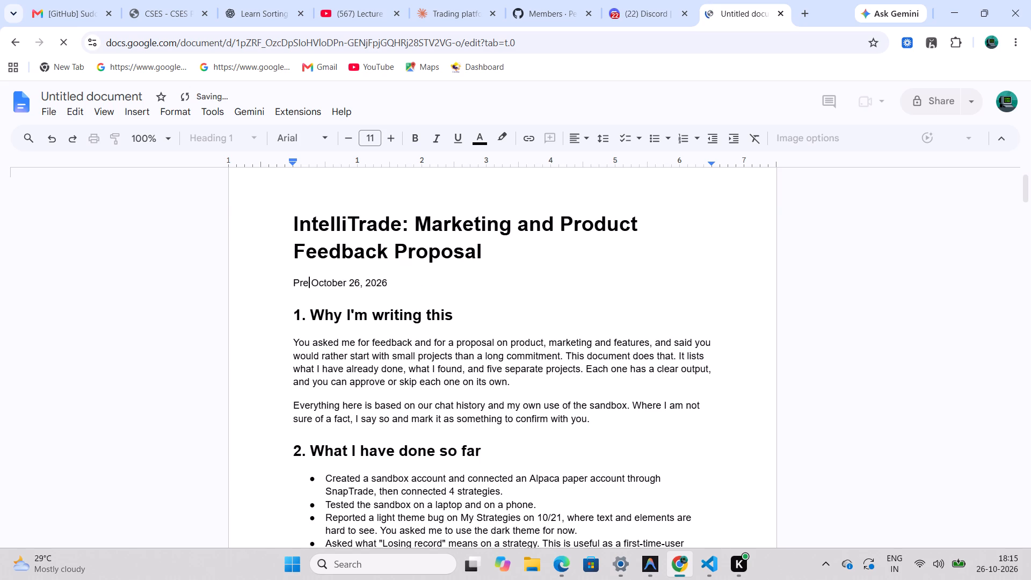
pyautogui.press('BackSpace')
pyautogui.press('BackSpace')
pyautogui.press('BackSpace')
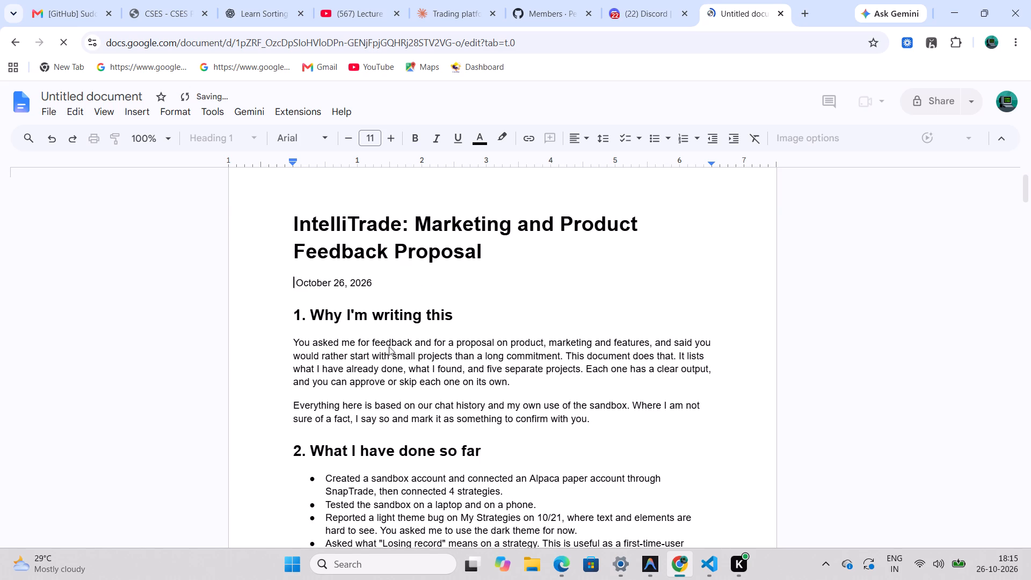
# Review the pasted proposal from its opening section through the product feedback and the first project descriptions under "The five projects".
pyautogui.scroll(-1, 388, 346)
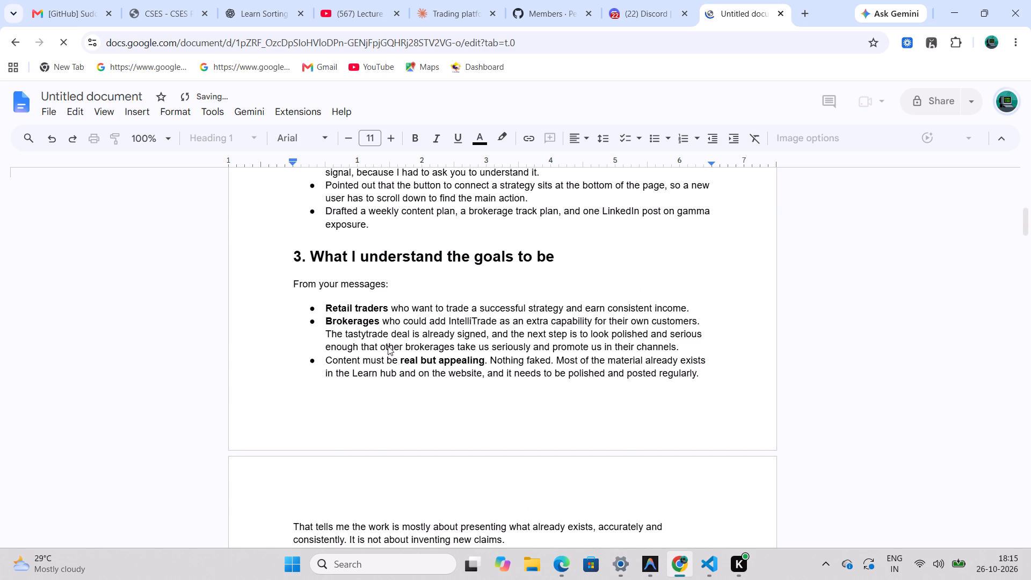
pyautogui.scroll(4, 388, 346)
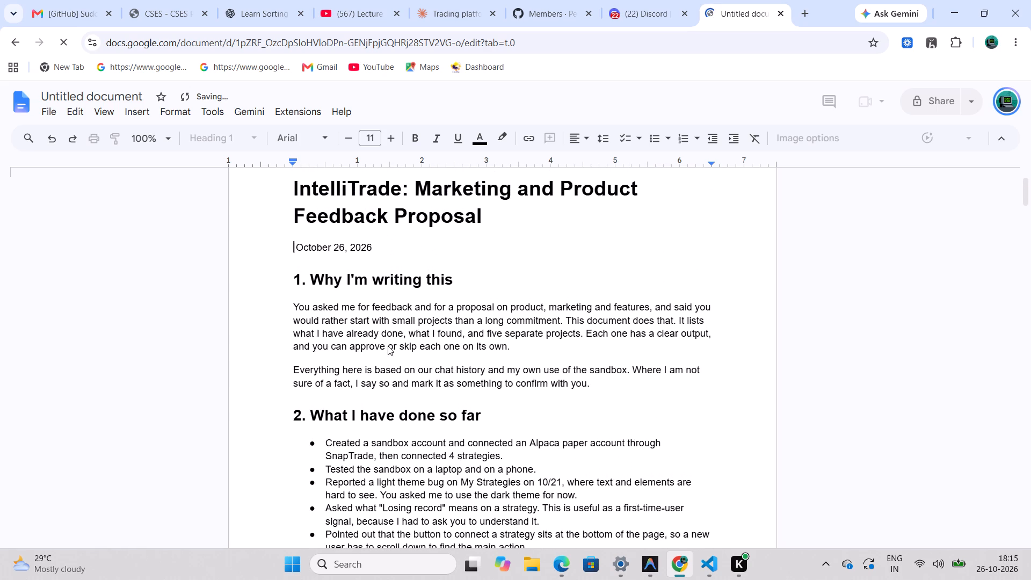
pyautogui.scroll(-1, 388, 346)
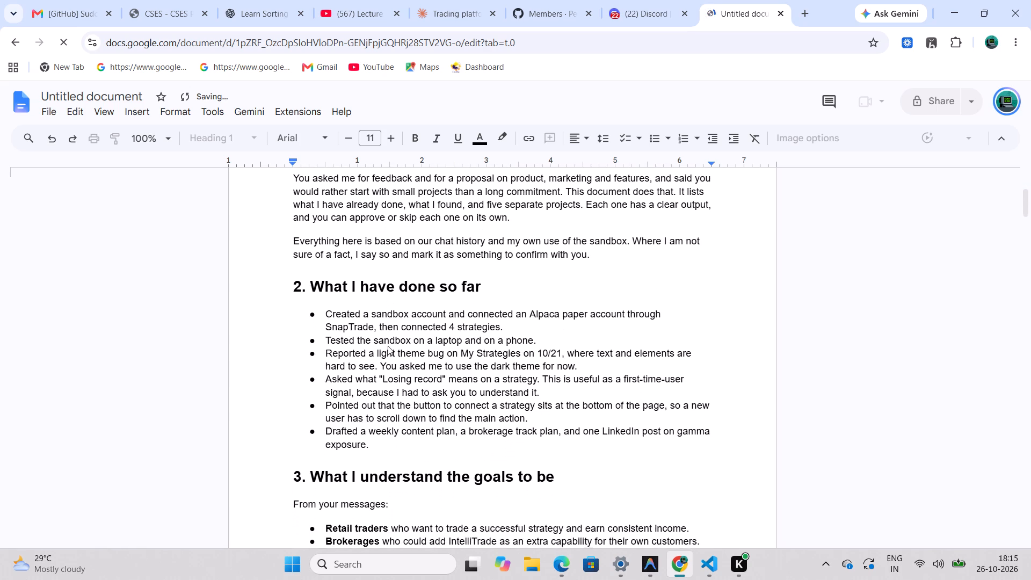
pyautogui.scroll(-2, 388, 346)
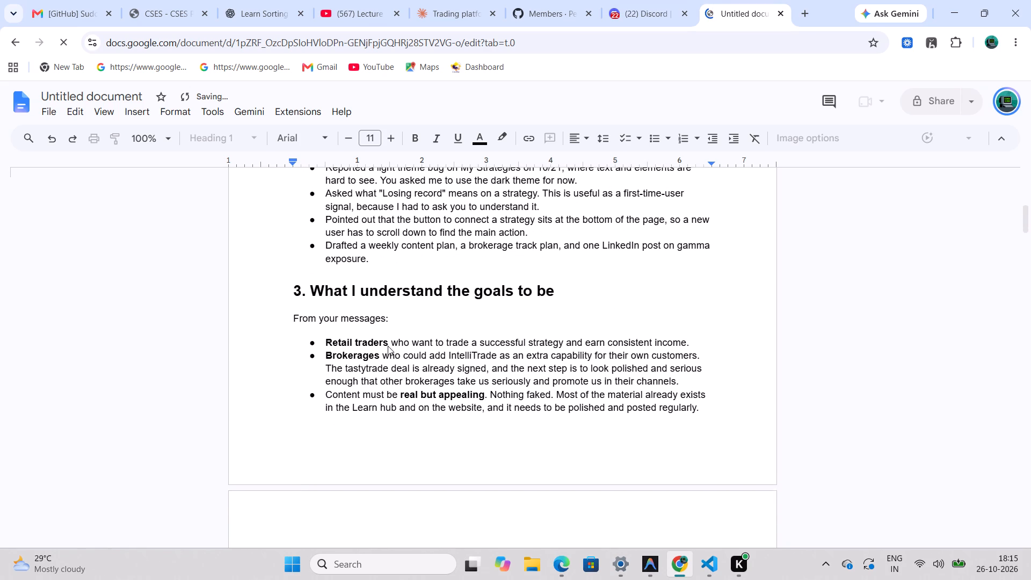
pyautogui.scroll(-3, 388, 346)
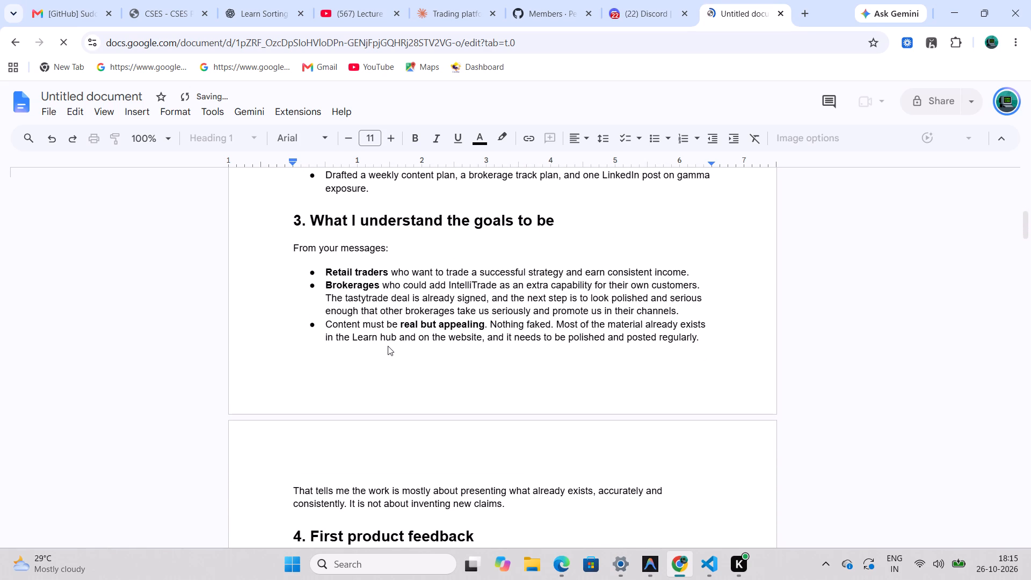
pyautogui.scroll(-2, 388, 346)
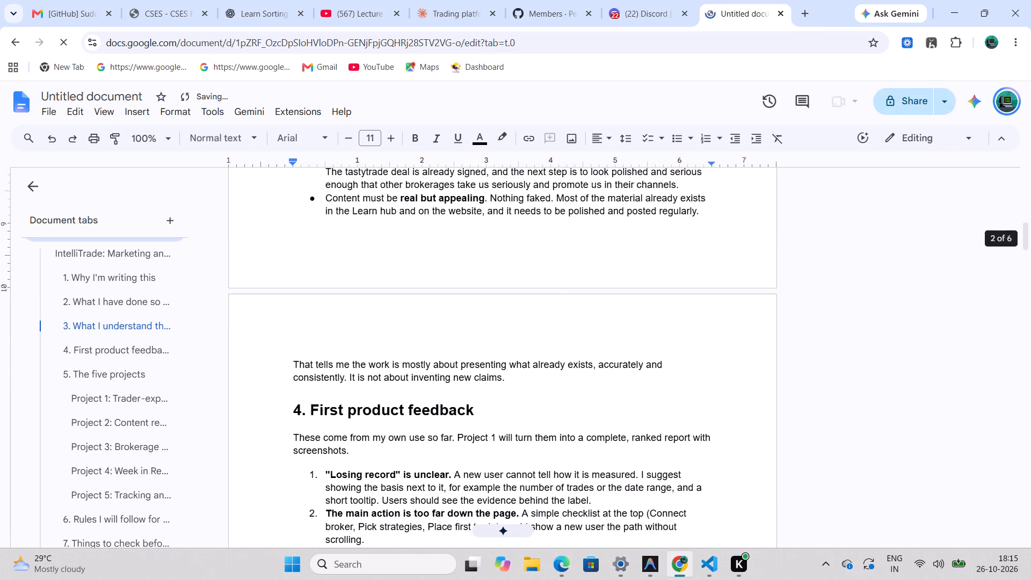
pyautogui.scroll(-3, 388, 346)
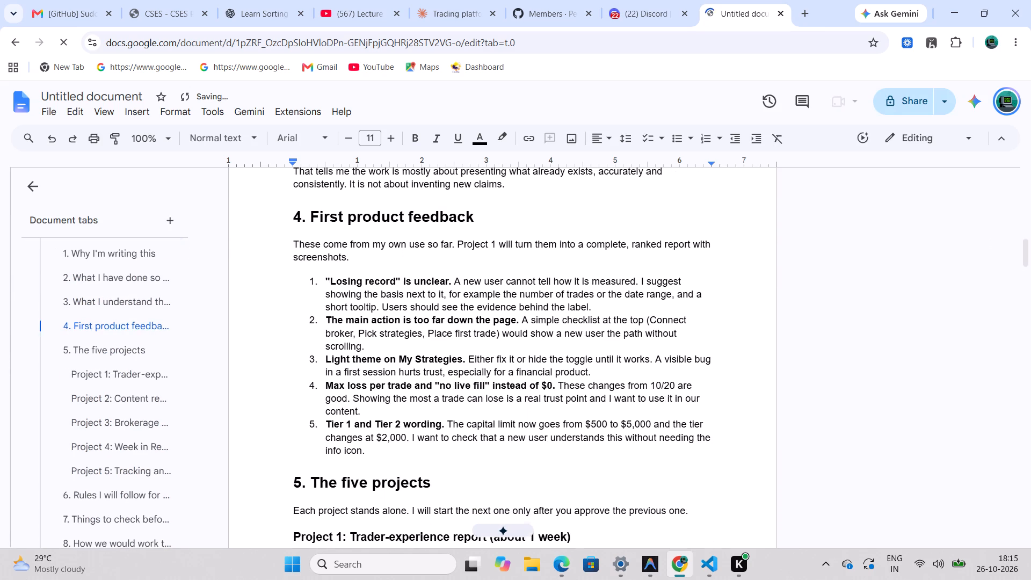
pyautogui.scroll(-4, 388, 346)
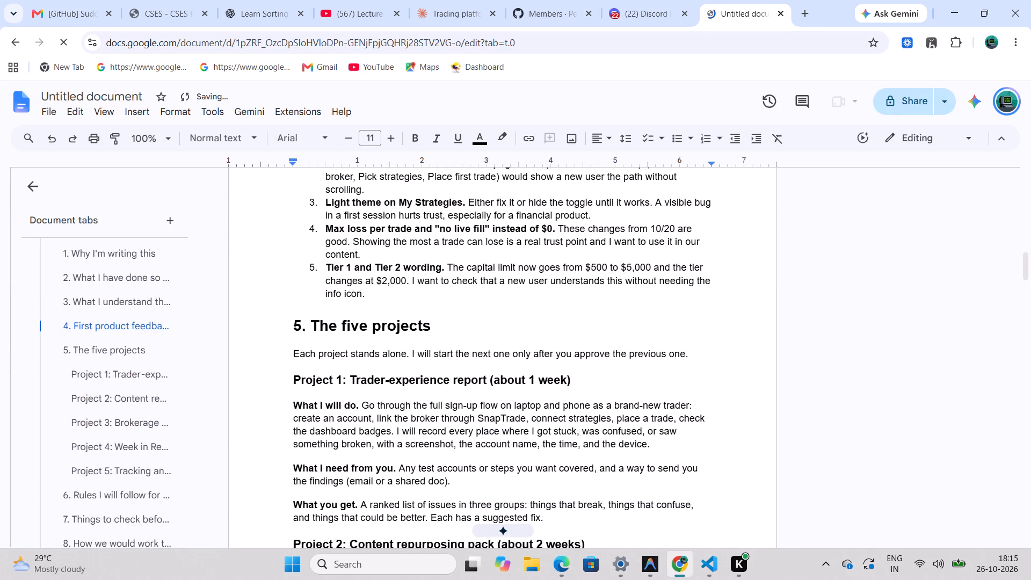
pyautogui.scroll(-2, 388, 346)
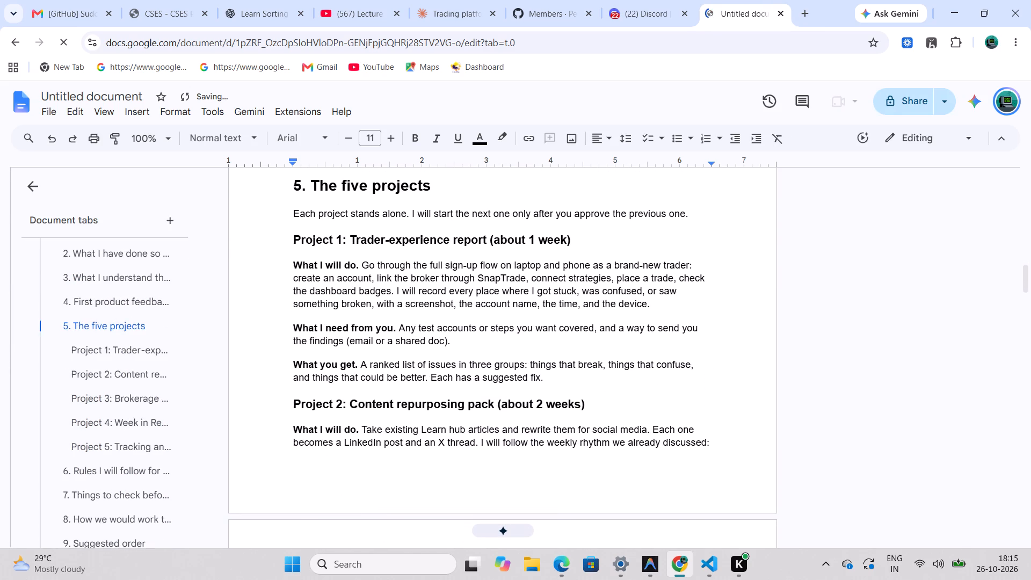
pyautogui.scroll(-3, 388, 346)
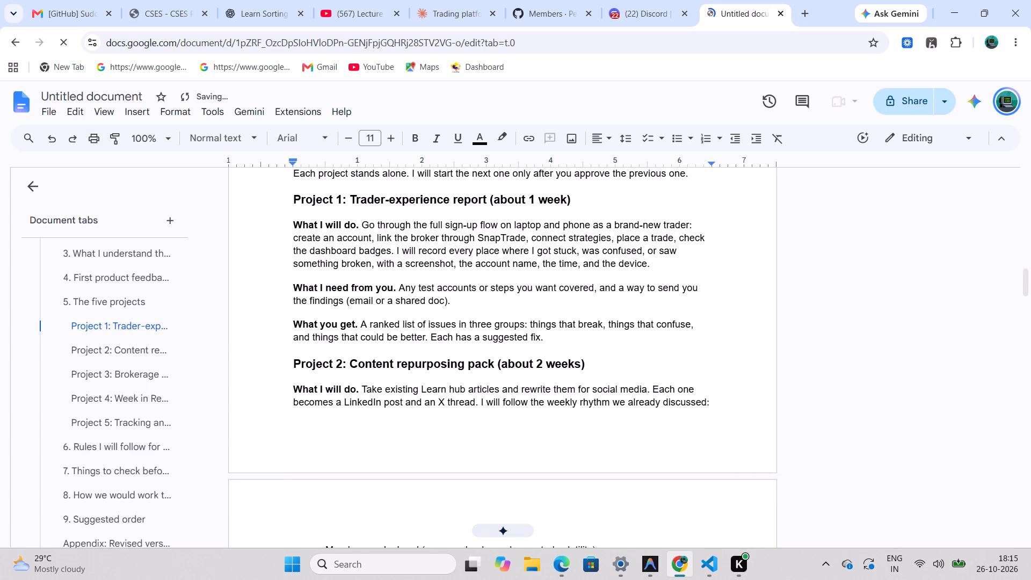
# Append "(almost done)" to the end of the "Project 1: Trader-experience report (about 1 week)" heading.
pyautogui.scroll(-1, 388, 346)
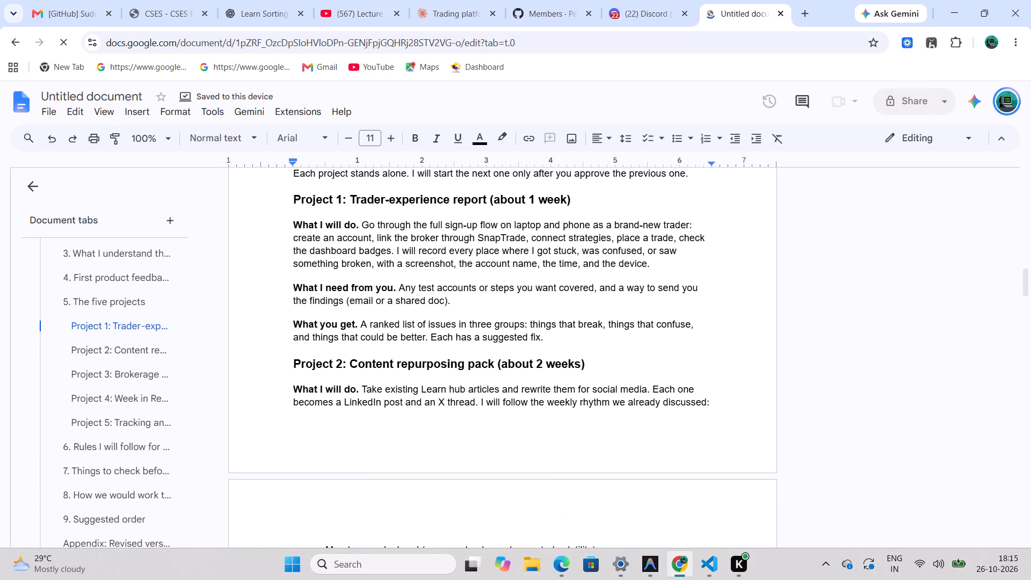
pyautogui.scroll(-1, 388, 346)
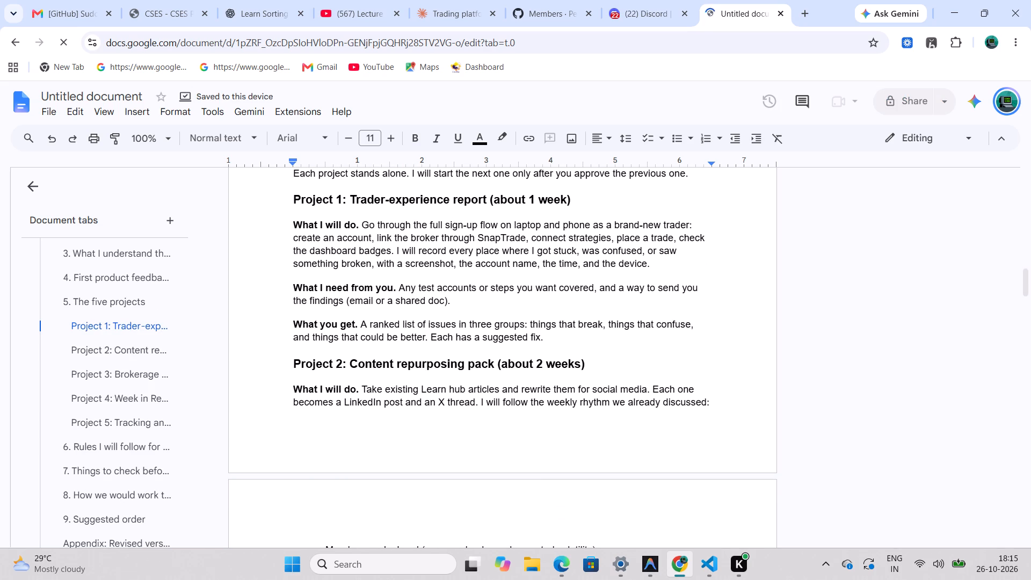
pyautogui.click(581, 198)
pyautogui.hotkey('shift', '(')
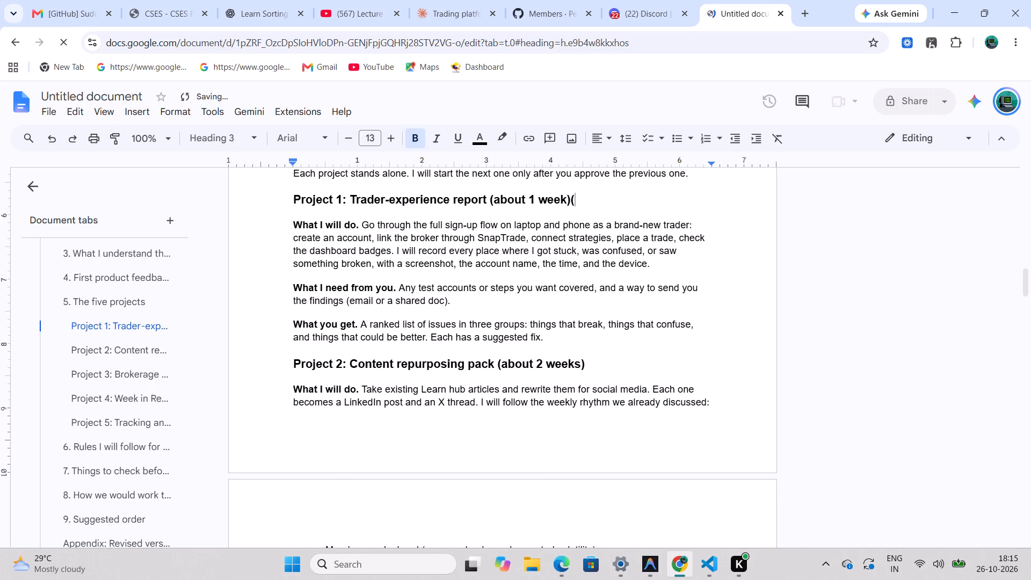
pyautogui.write('almost')
pyautogui.press('space')
pyautogui.write('done')
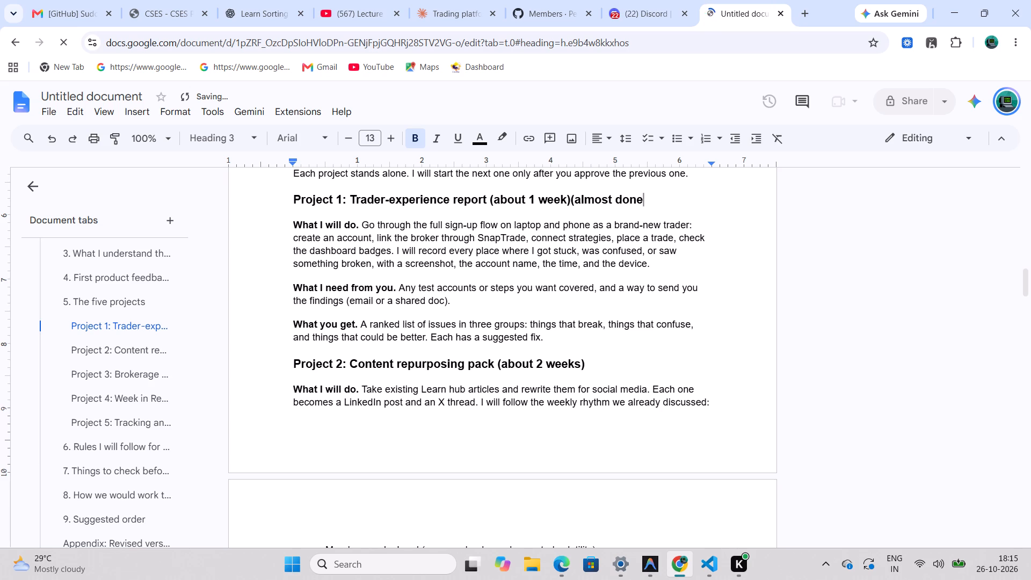
pyautogui.hotkey('shift', ')')
# Read through the rest of the proposal from Project 2 to the appendix with the revised LinkedIn post.
pyautogui.scroll(-2, 544, 315)
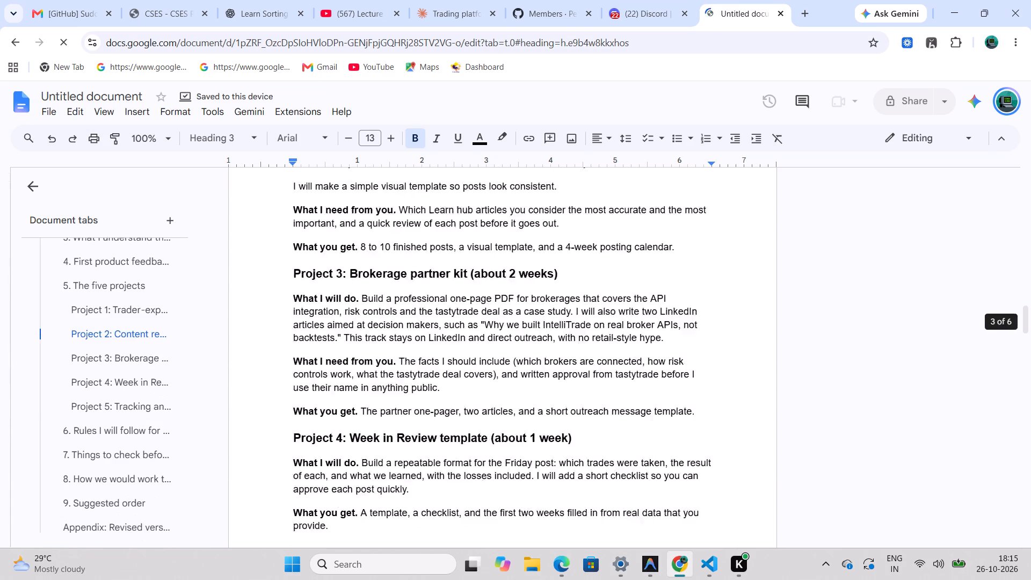
pyautogui.scroll(-2, 544, 315)
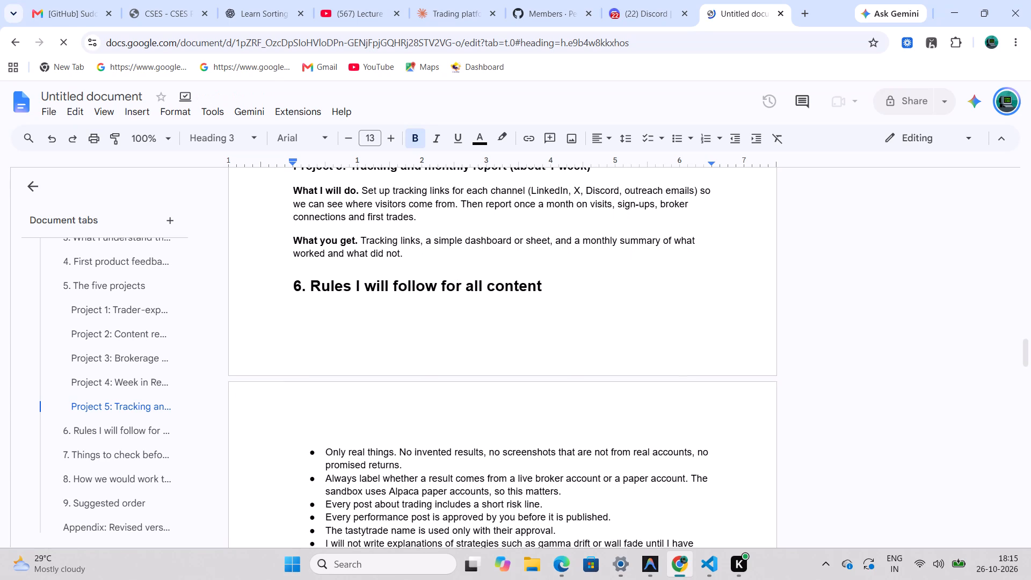
pyautogui.scroll(-2, 544, 315)
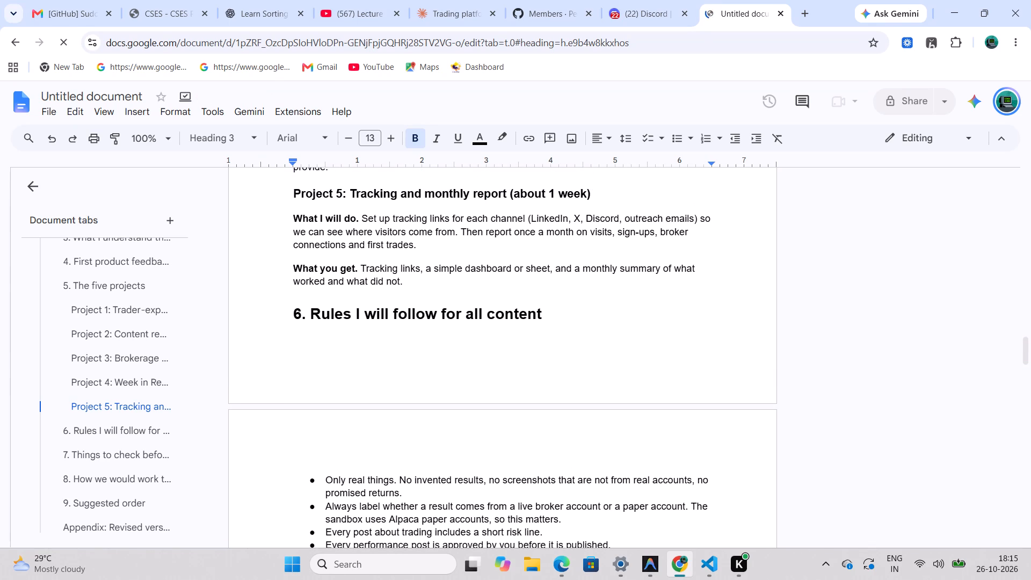
pyautogui.scroll(-2, 544, 315)
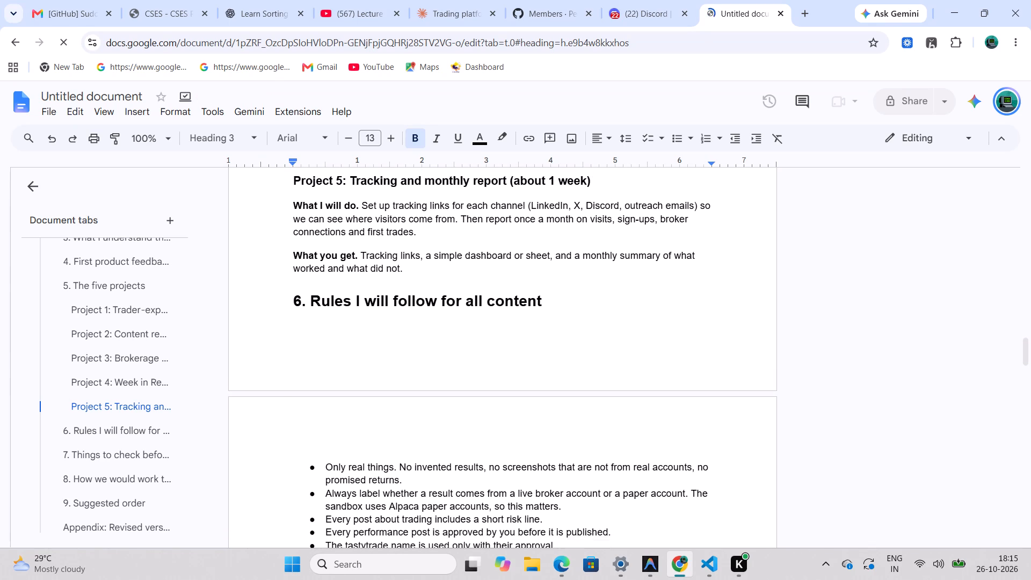
pyautogui.scroll(-4, 544, 315)
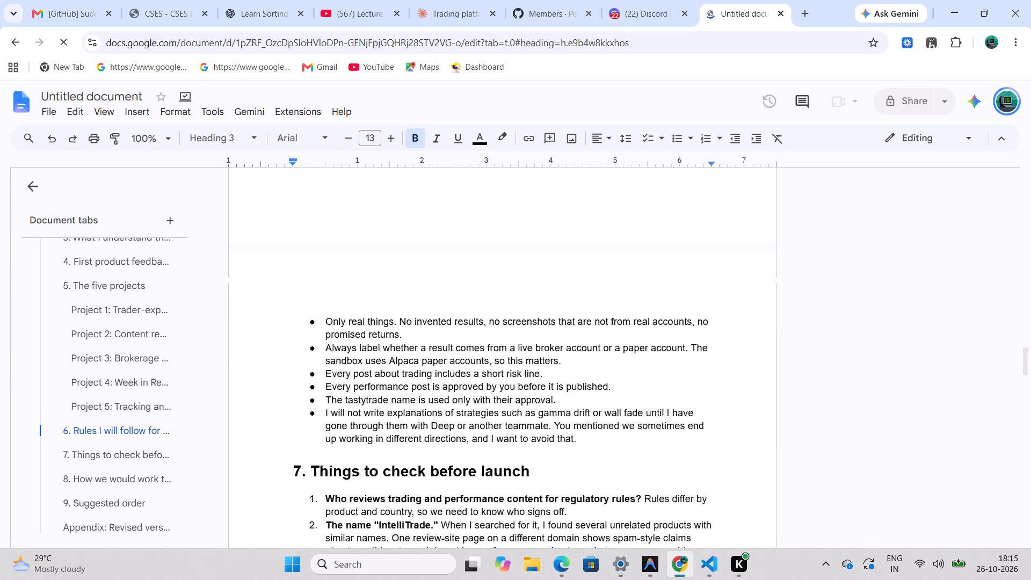
pyautogui.scroll(-3, 544, 315)
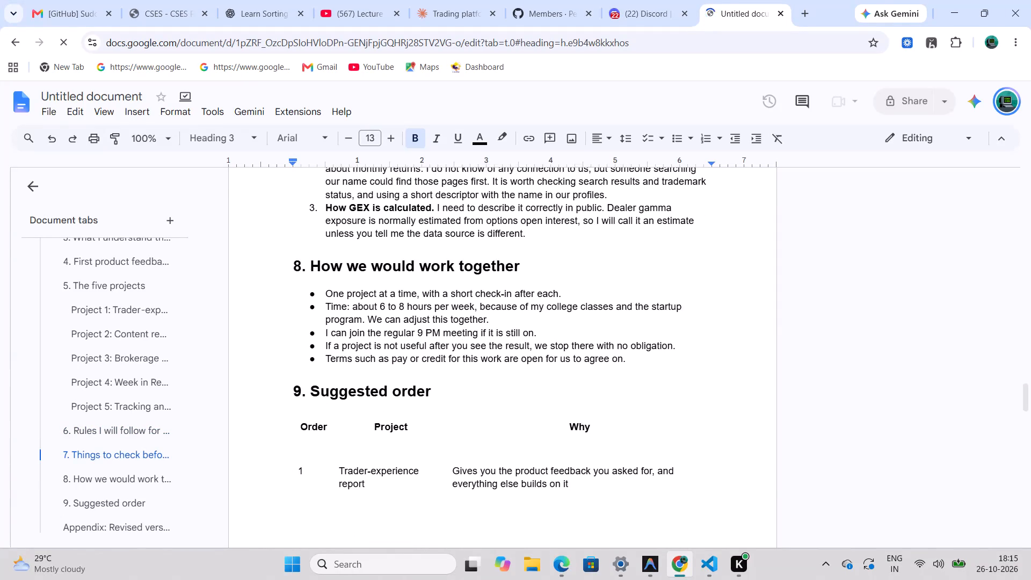
pyautogui.scroll(-2, 544, 315)
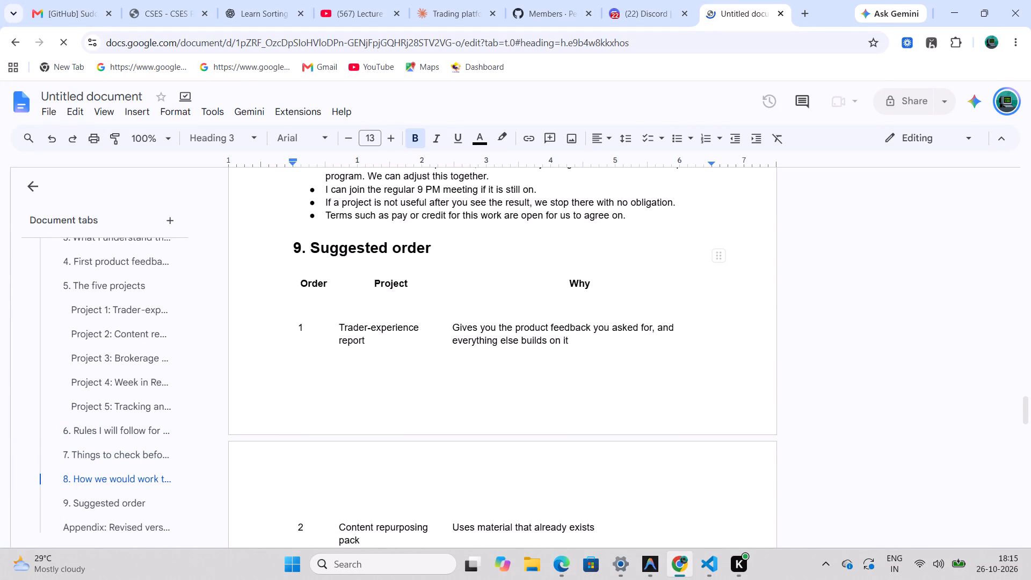
pyautogui.scroll(-5, 544, 315)
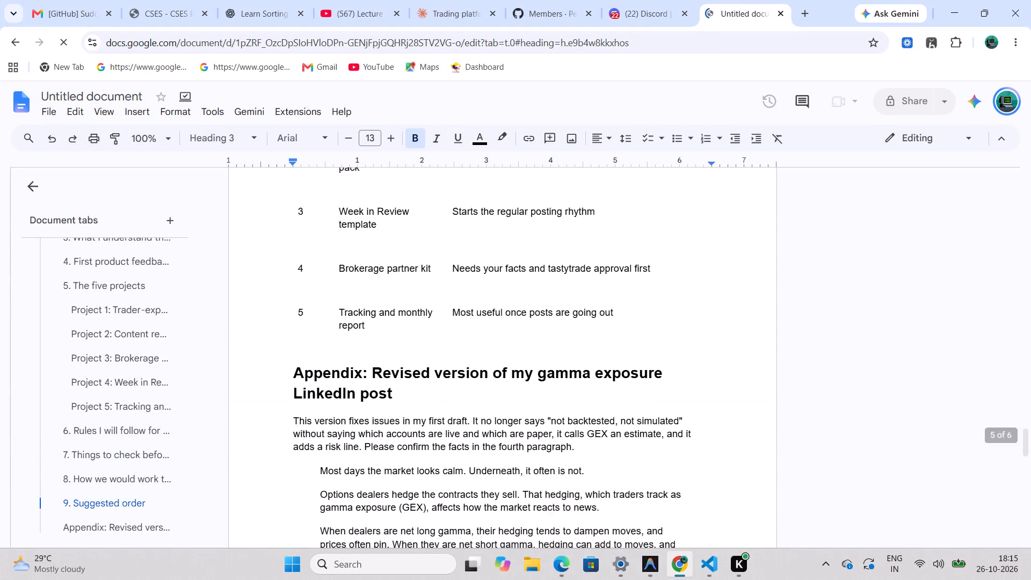
pyautogui.scroll(-3, 544, 315)
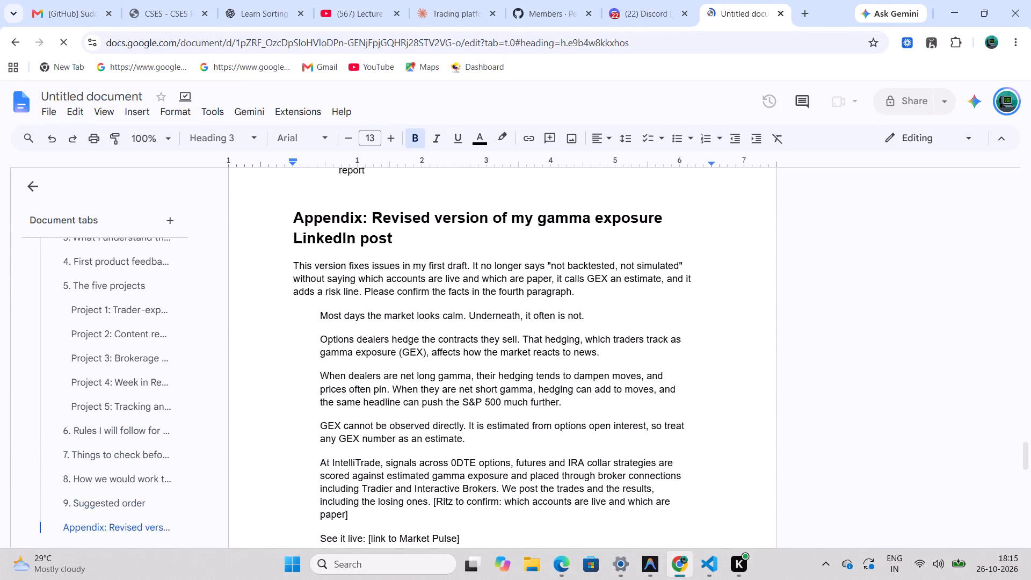
pyautogui.scroll(-3, 544, 315)
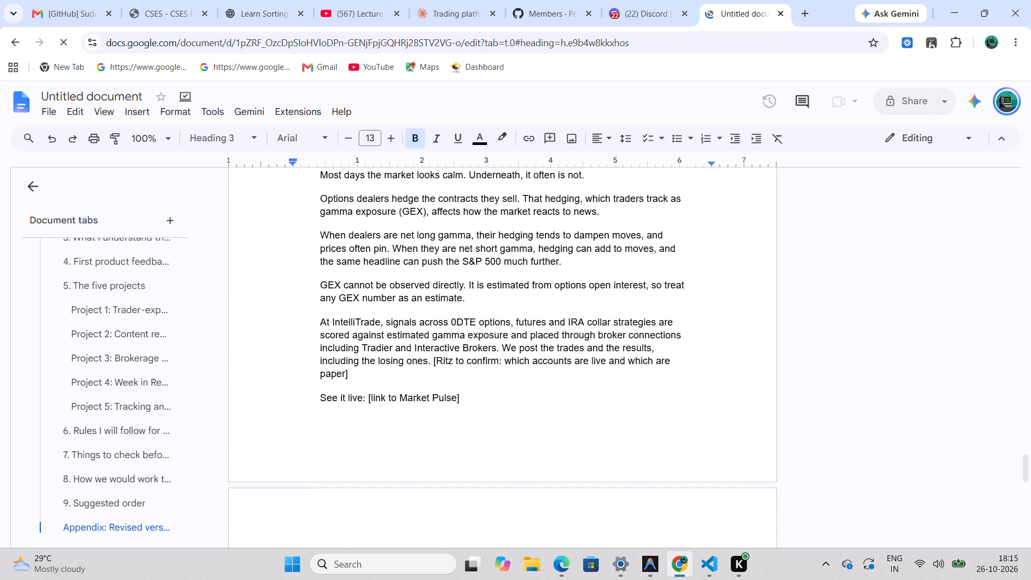
# In the appendix's IntelliTrade paragraph, remove the "to confirm" request and put "which accounts are live and which are paper" in parentheses instead of square brackets.
pyautogui.click(500, 359)
pyautogui.click(504, 360)
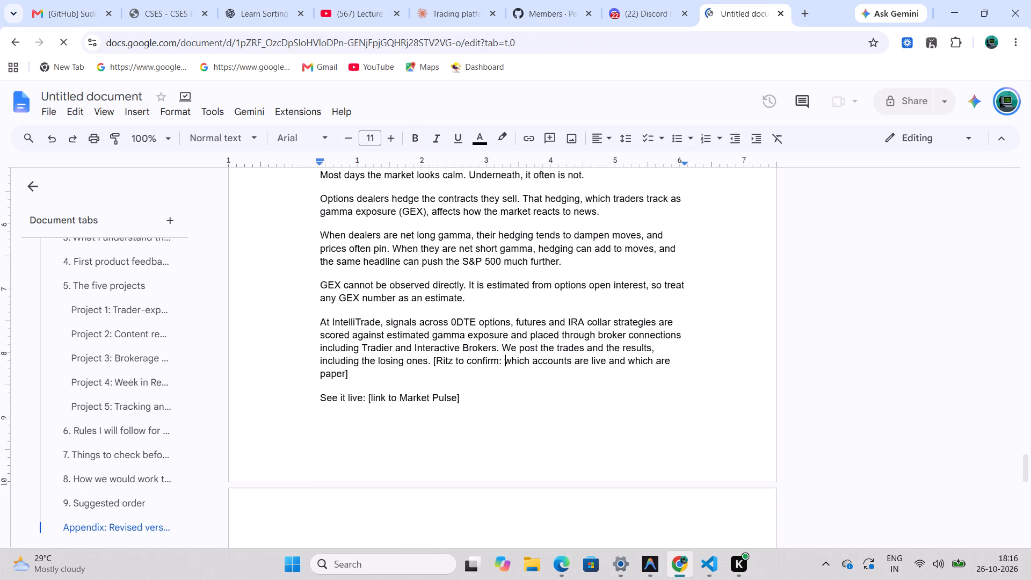
pyautogui.press('BackSpace')
pyautogui.press('BackSpace')
pyautogui.press('BackSpace')
pyautogui.press('BackSpace')
pyautogui.press('BackSpace')
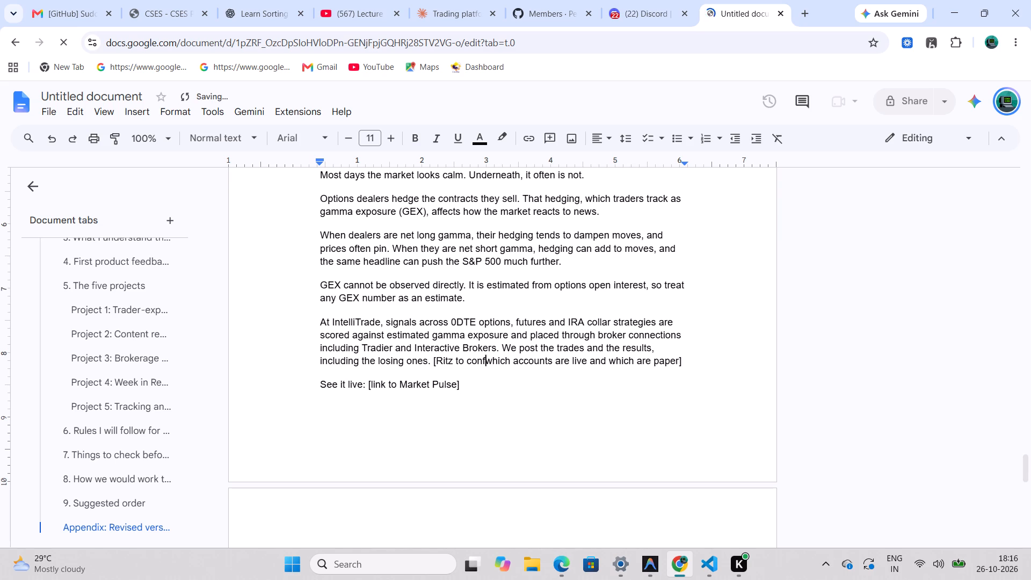
pyautogui.press('BackSpace')
pyautogui.press('BackSpace')
pyautogui.press('BackSpace')
pyautogui.press('BackSpace')
pyautogui.press('BackSpace')
pyautogui.press('BackSpace')
pyautogui.press('BackSpace')
pyautogui.press('BackSpace')
pyautogui.press('BackSpace')
pyautogui.press('BackSpace')
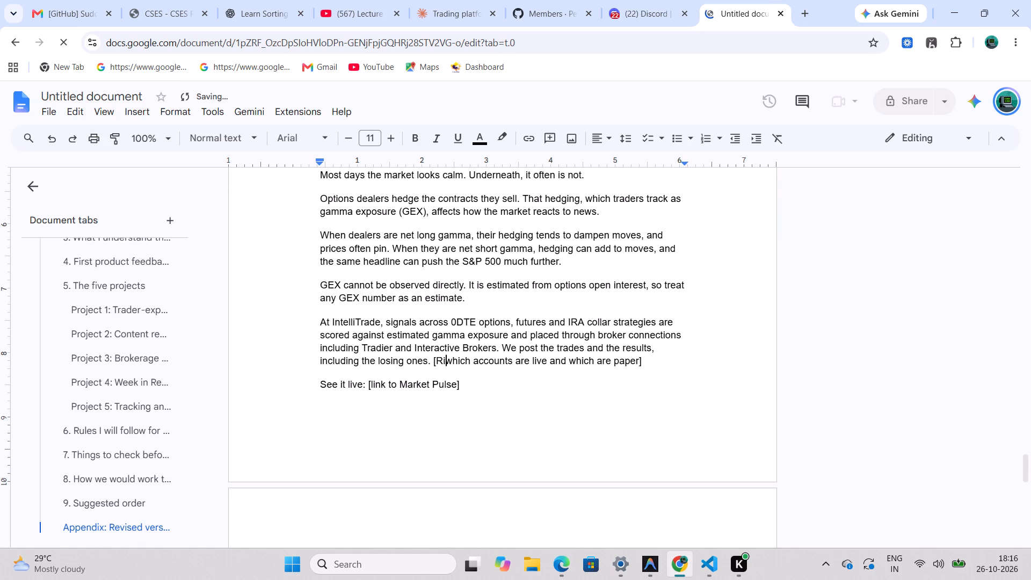
pyautogui.press('BackSpace')
pyautogui.press('BackSpace')
pyautogui.press('BackSpace')
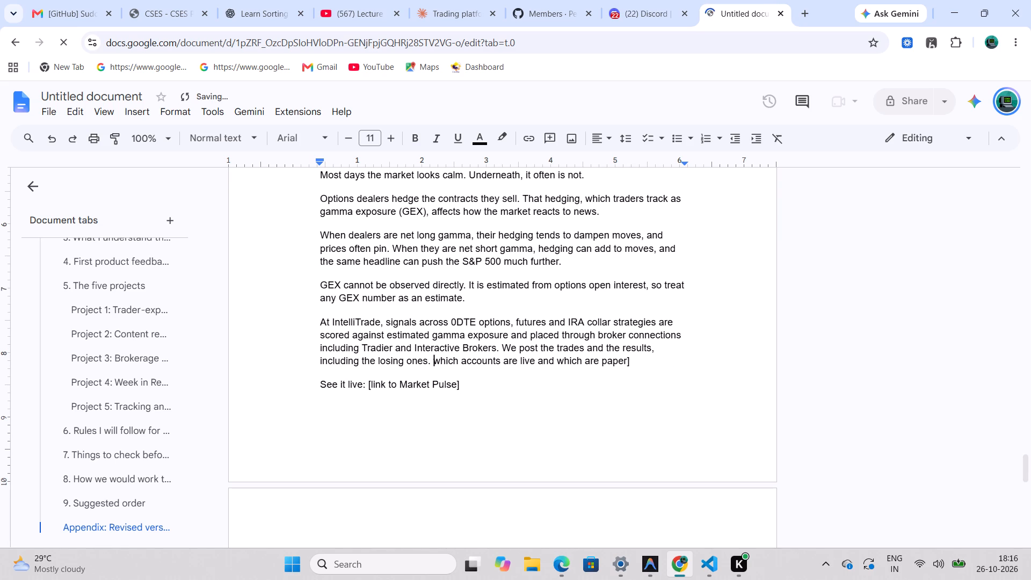
pyautogui.hotkey('shift', '(')
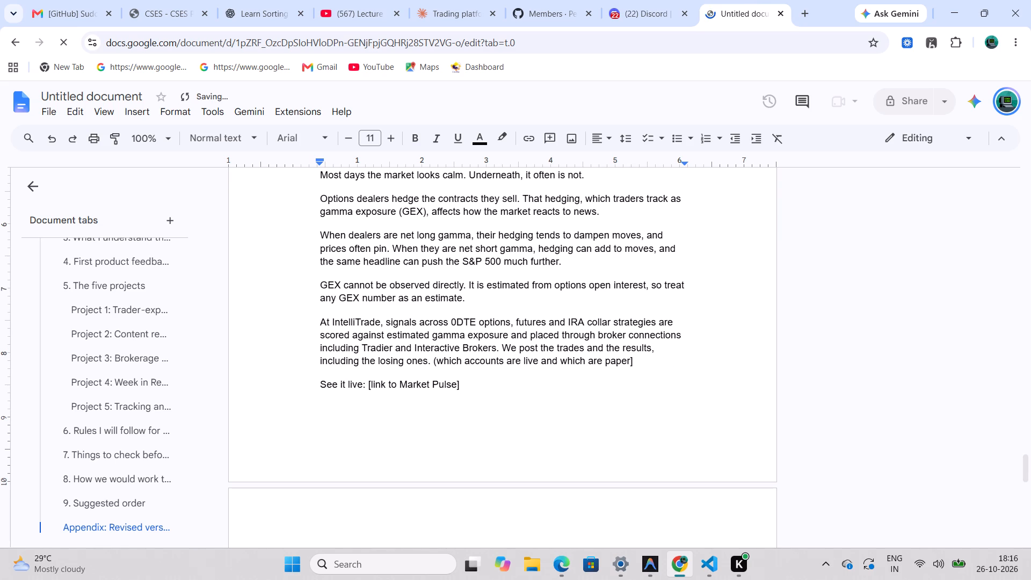
pyautogui.click(644, 359)
pyautogui.press('BackSpace')
pyautogui.hotkey('shift', ')')
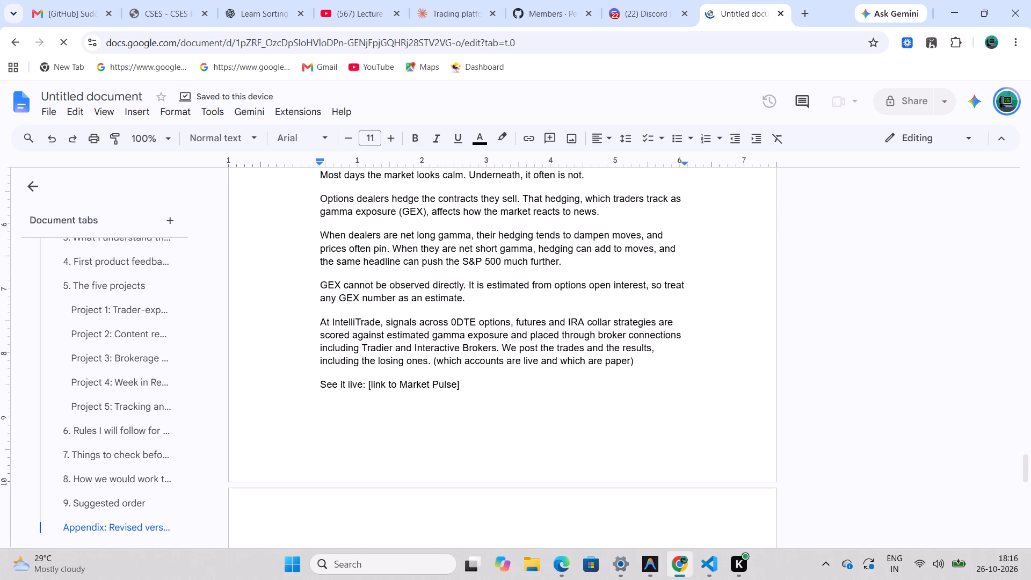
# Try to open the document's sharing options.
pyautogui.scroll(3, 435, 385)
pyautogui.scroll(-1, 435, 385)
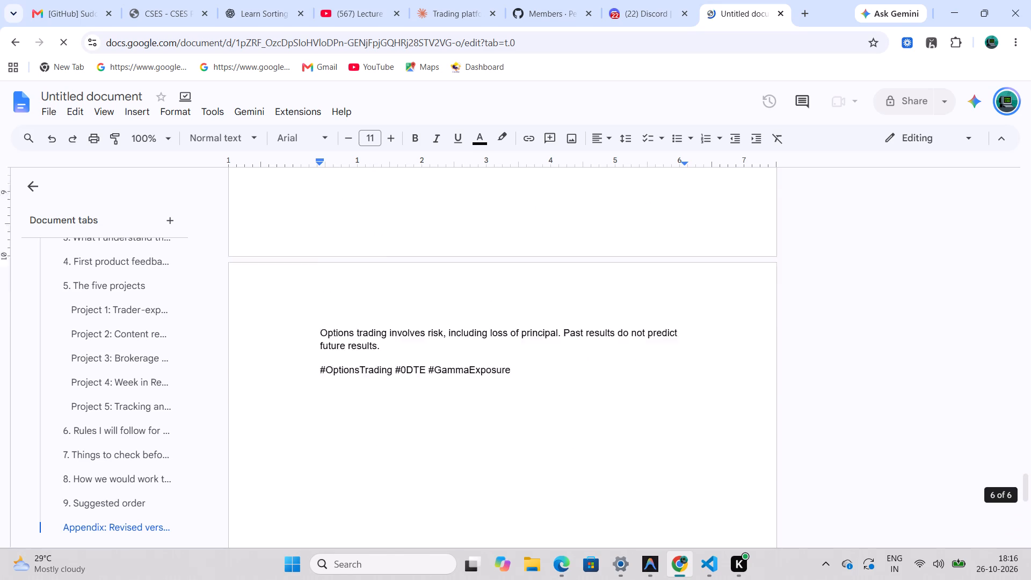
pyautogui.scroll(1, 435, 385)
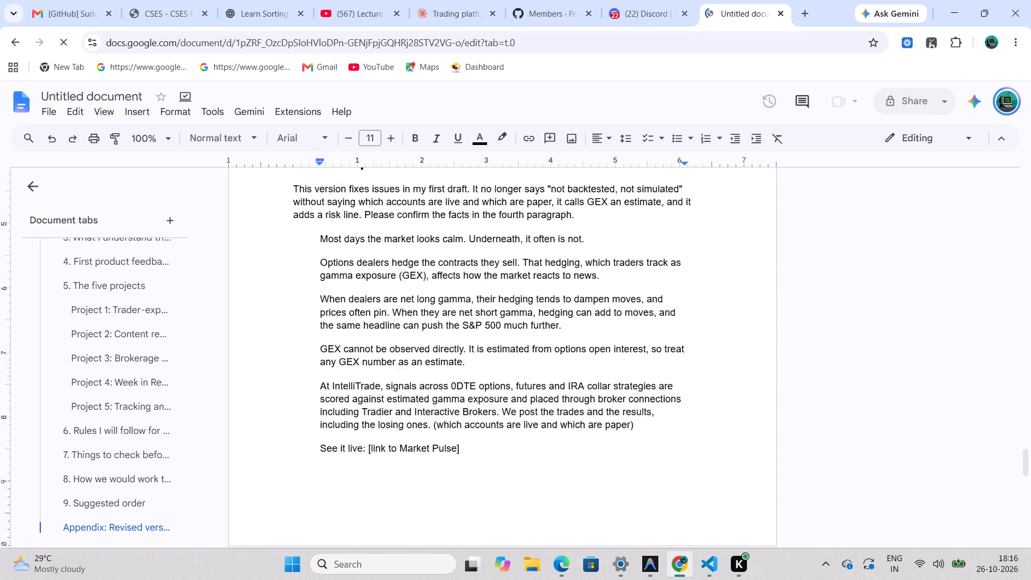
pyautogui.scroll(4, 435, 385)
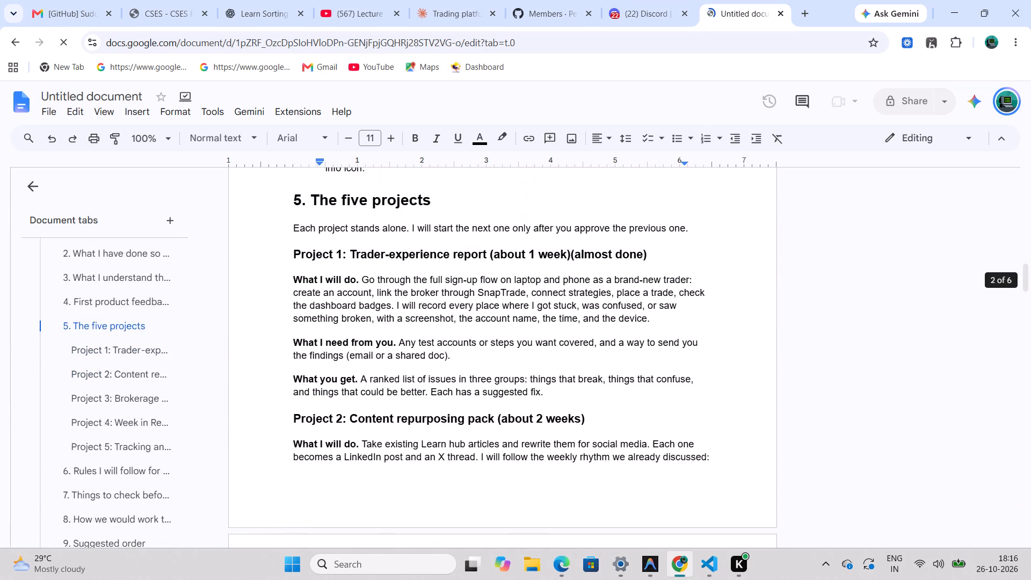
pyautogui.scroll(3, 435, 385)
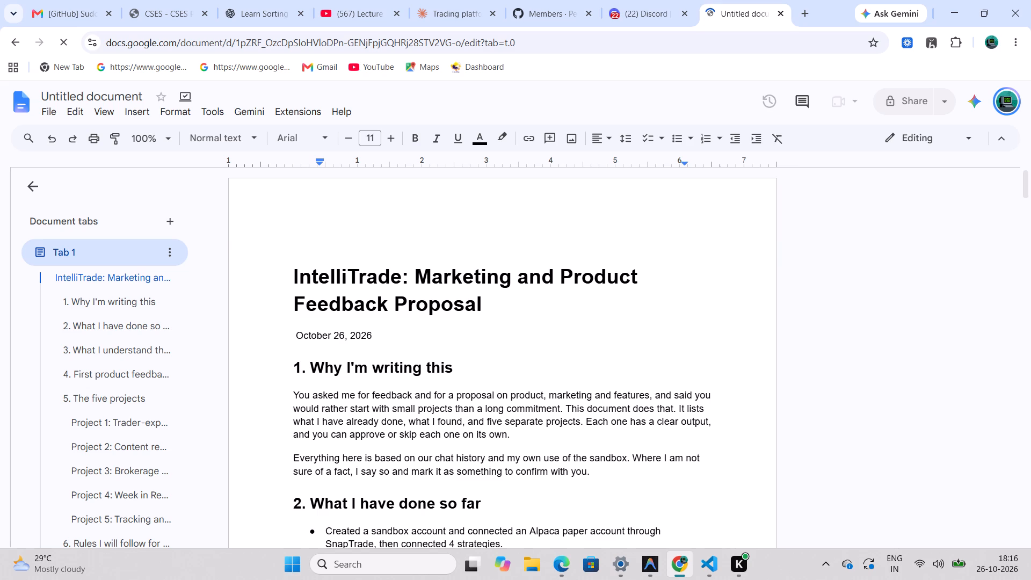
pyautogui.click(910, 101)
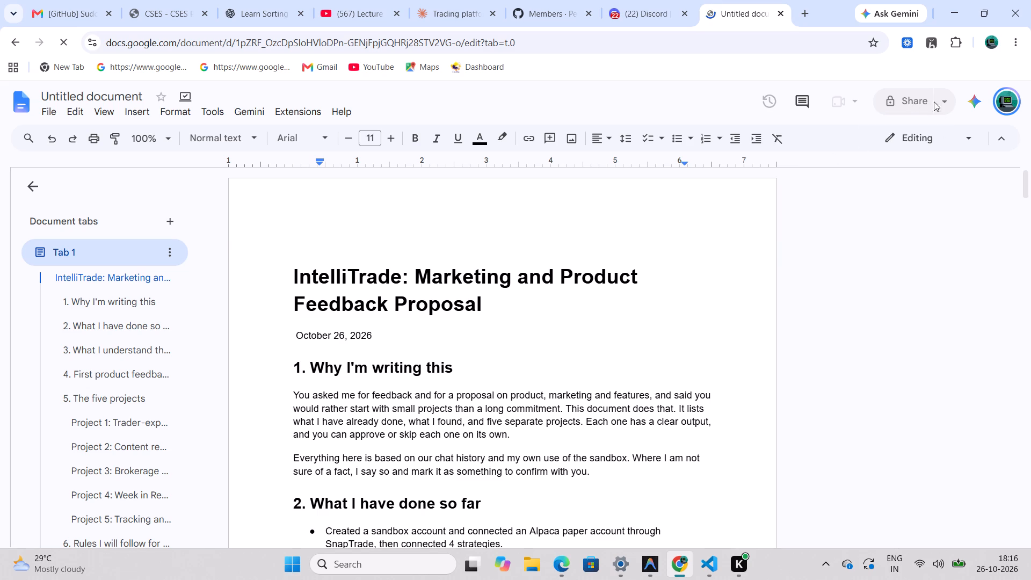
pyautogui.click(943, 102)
# Review the proposal from its title through the Project 1 and Project 2 sections, and return to the beginning.
pyautogui.scroll(-2, 679, 243)
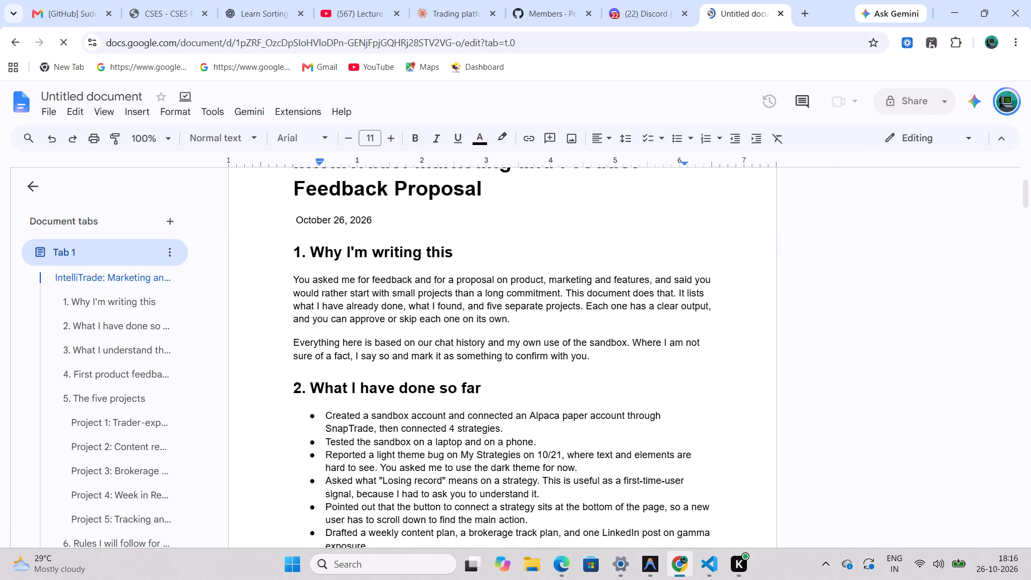
pyautogui.scroll(-3, 679, 243)
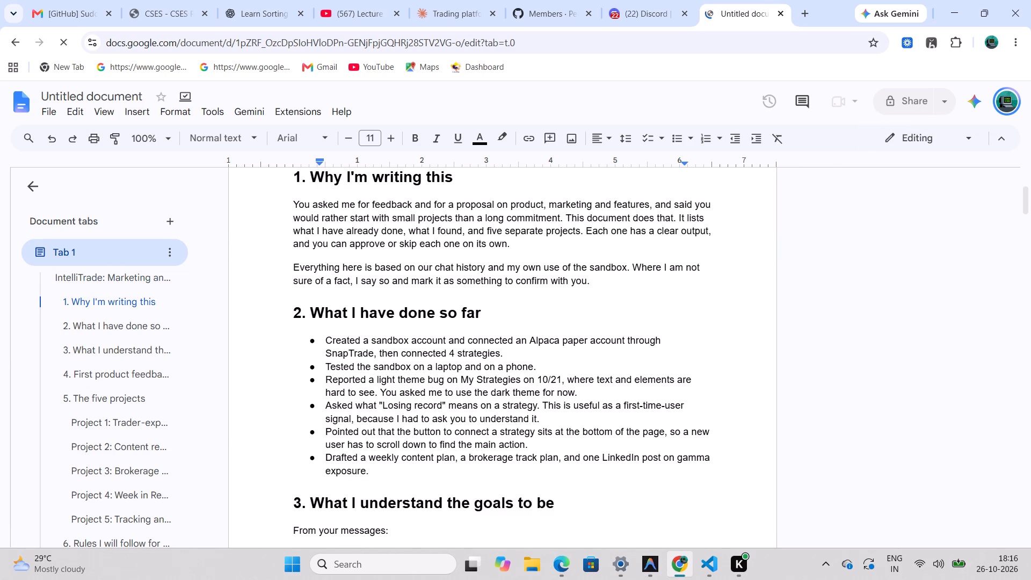
pyautogui.scroll(-3, 679, 243)
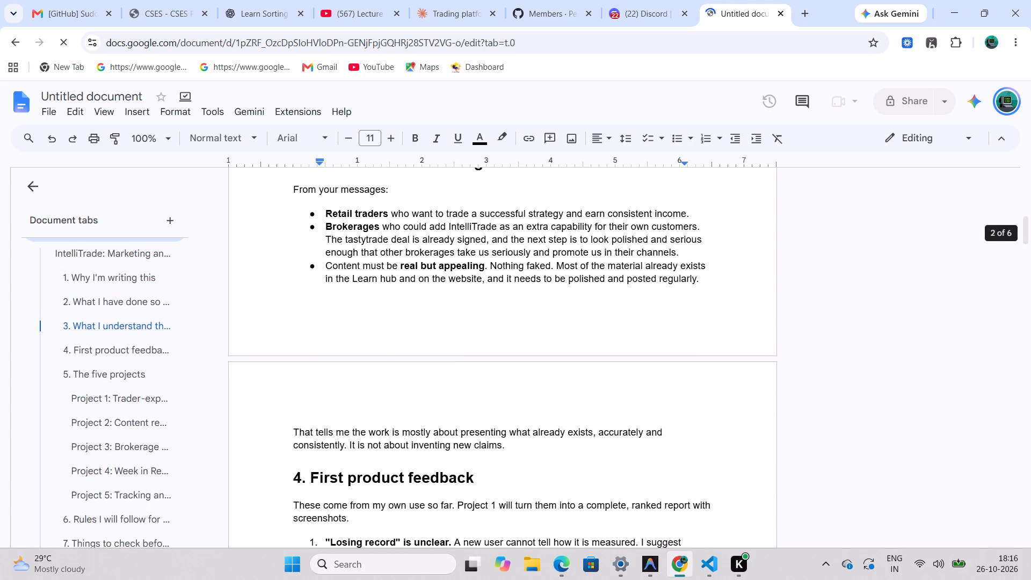
pyautogui.scroll(-3, 679, 243)
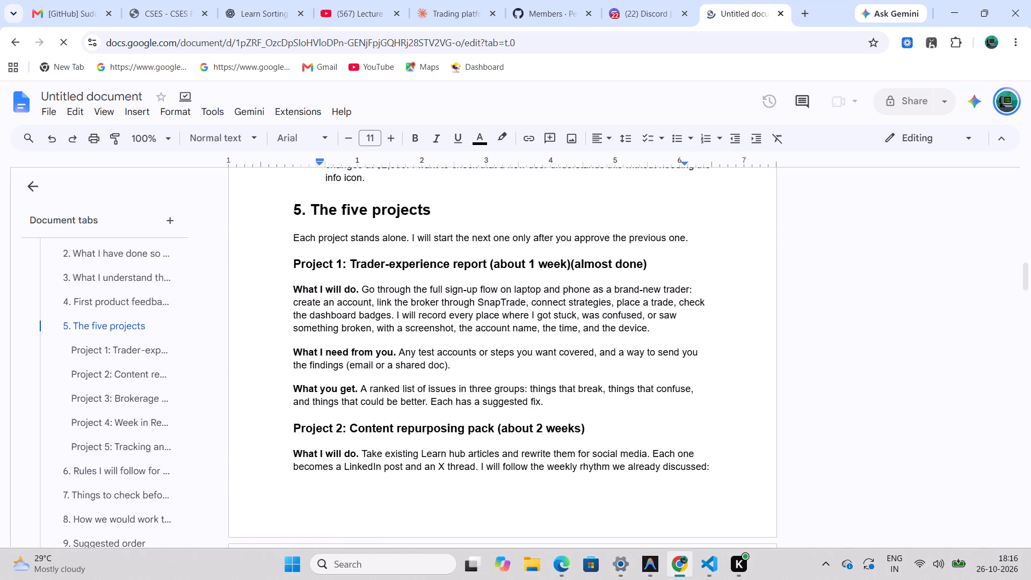
pyautogui.scroll(-2, 679, 243)
pyautogui.scroll(1, 679, 243)
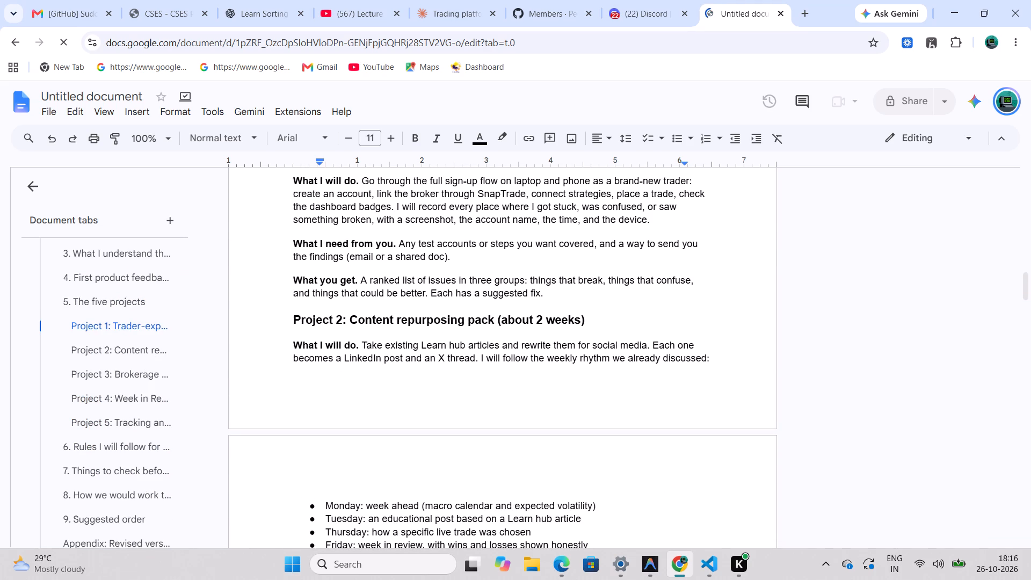
pyautogui.scroll(5, 679, 243)
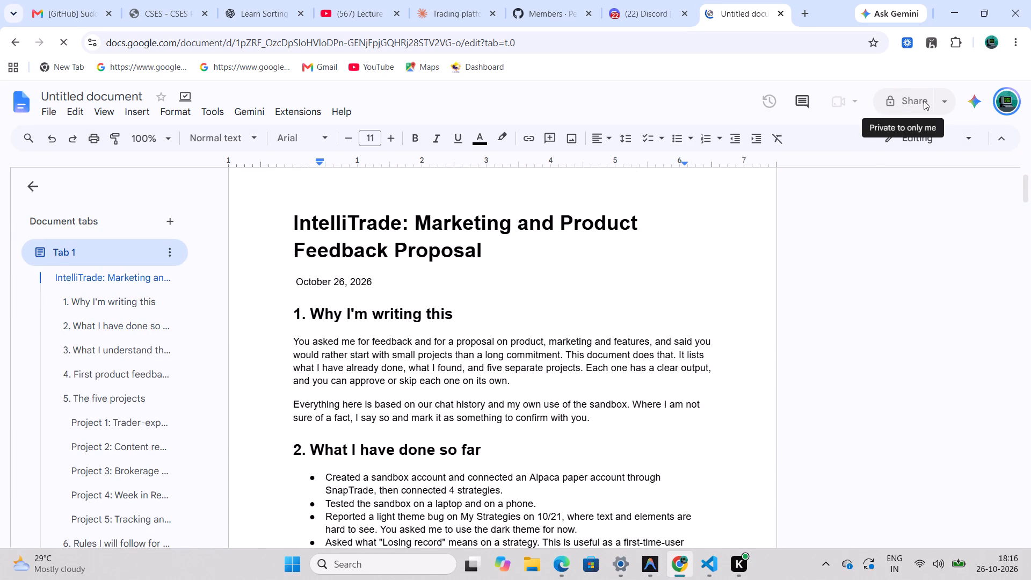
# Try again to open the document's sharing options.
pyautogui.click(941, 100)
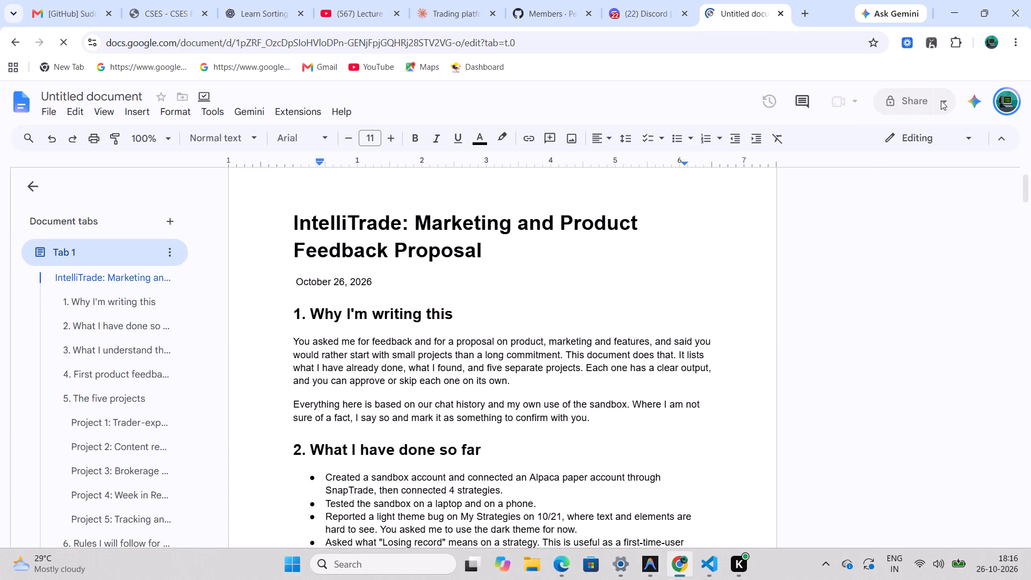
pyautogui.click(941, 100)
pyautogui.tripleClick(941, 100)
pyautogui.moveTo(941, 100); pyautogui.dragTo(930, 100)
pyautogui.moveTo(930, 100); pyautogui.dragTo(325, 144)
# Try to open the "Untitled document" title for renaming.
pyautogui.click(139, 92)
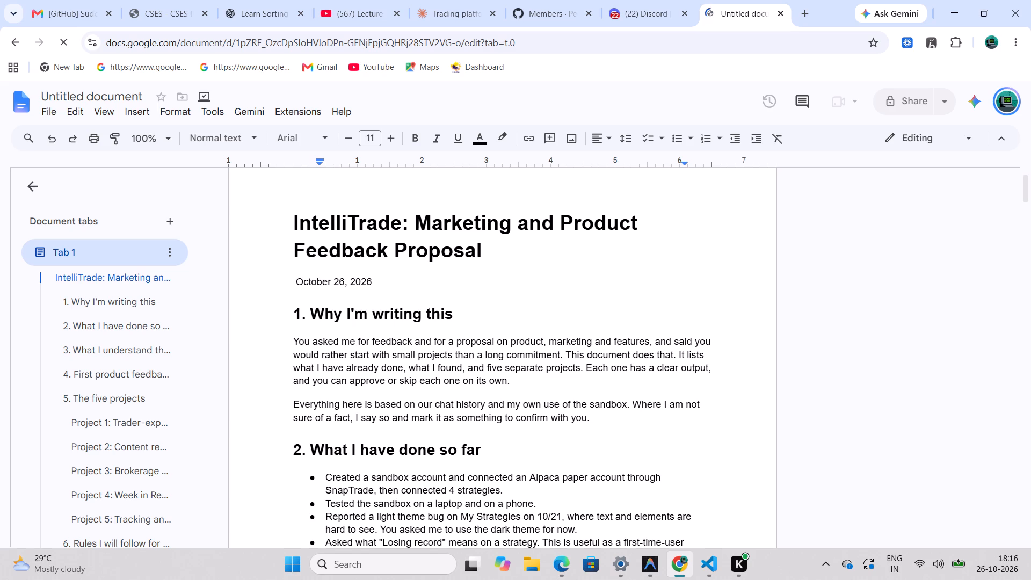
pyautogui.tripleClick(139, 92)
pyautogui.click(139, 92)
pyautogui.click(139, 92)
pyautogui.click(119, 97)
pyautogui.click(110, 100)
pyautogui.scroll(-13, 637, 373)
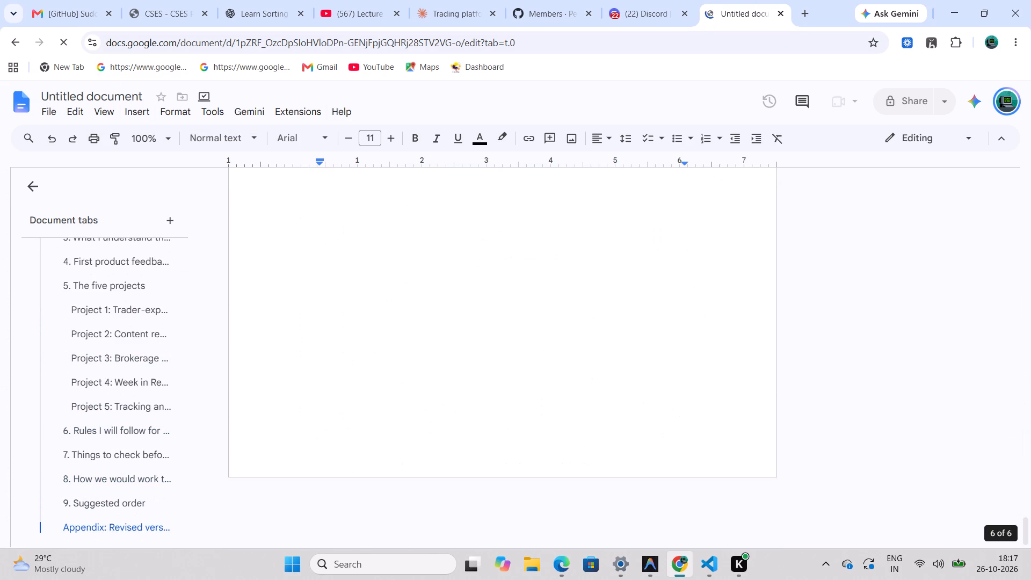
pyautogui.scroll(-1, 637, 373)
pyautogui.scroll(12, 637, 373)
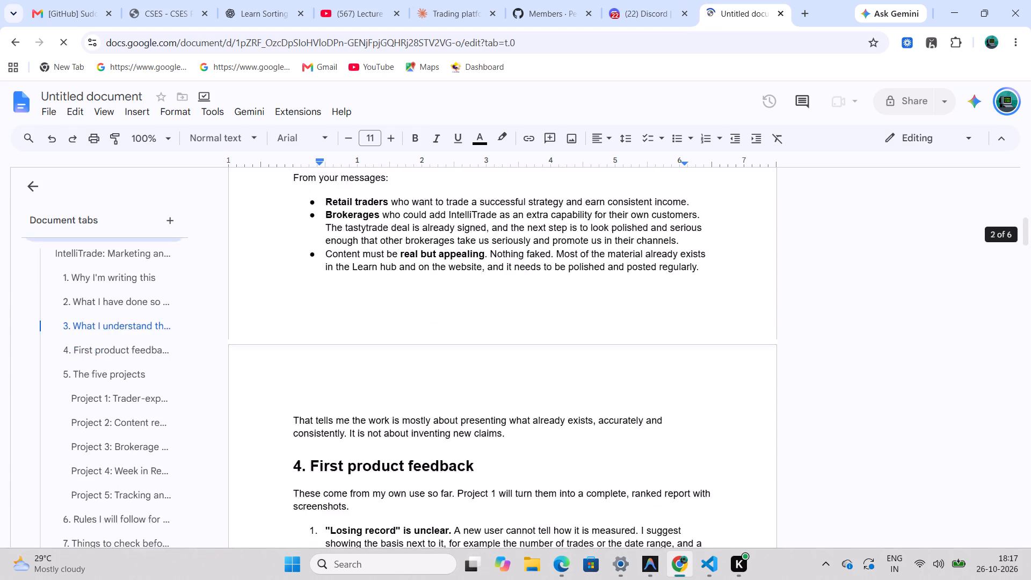
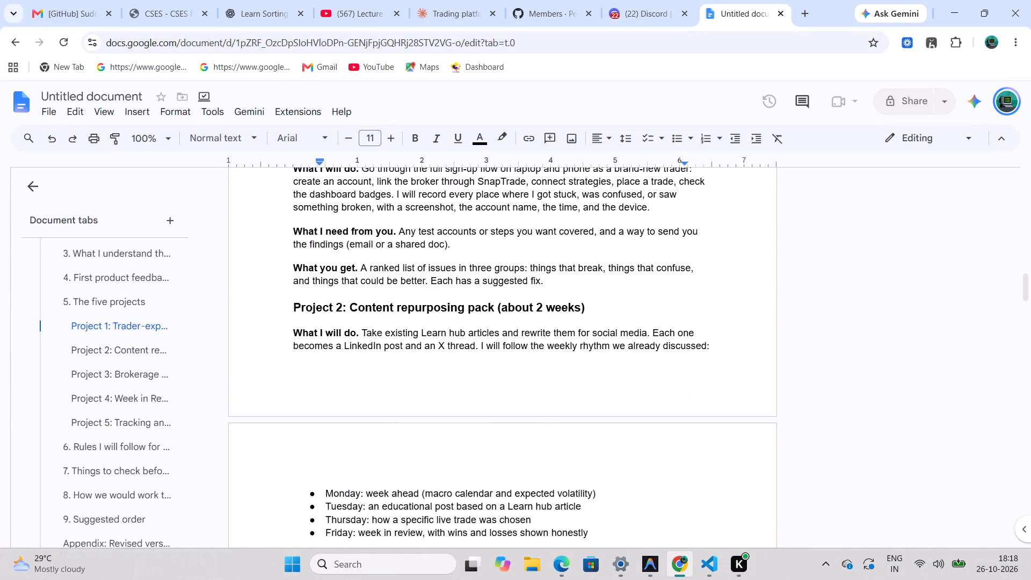
# Review the rest of the proposal from Project 2 through the gamma exposure LinkedIn post appendix, and return to the opening sections.
pyautogui.scroll(-6, 548, 291)
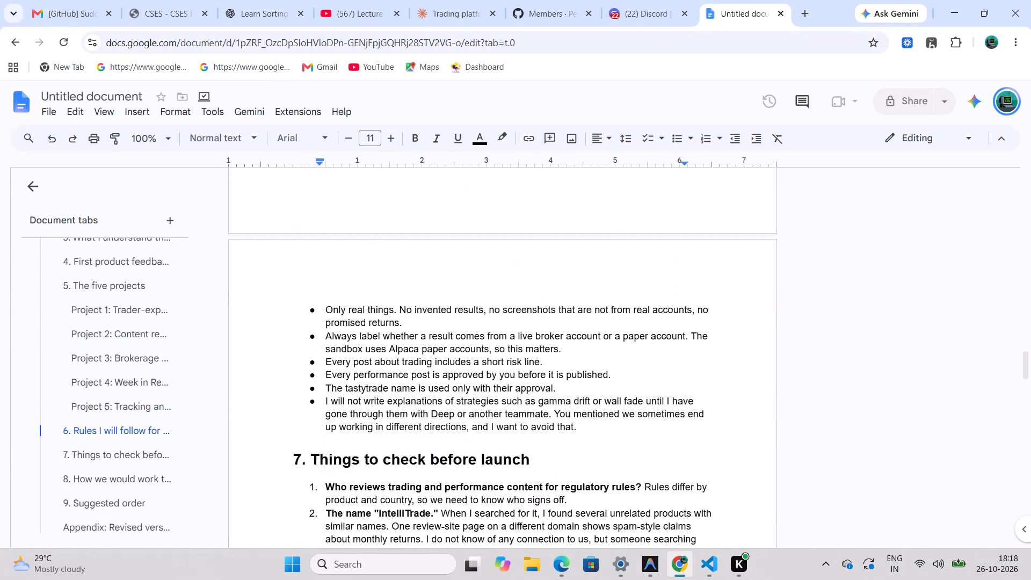
pyautogui.scroll(-6, 548, 291)
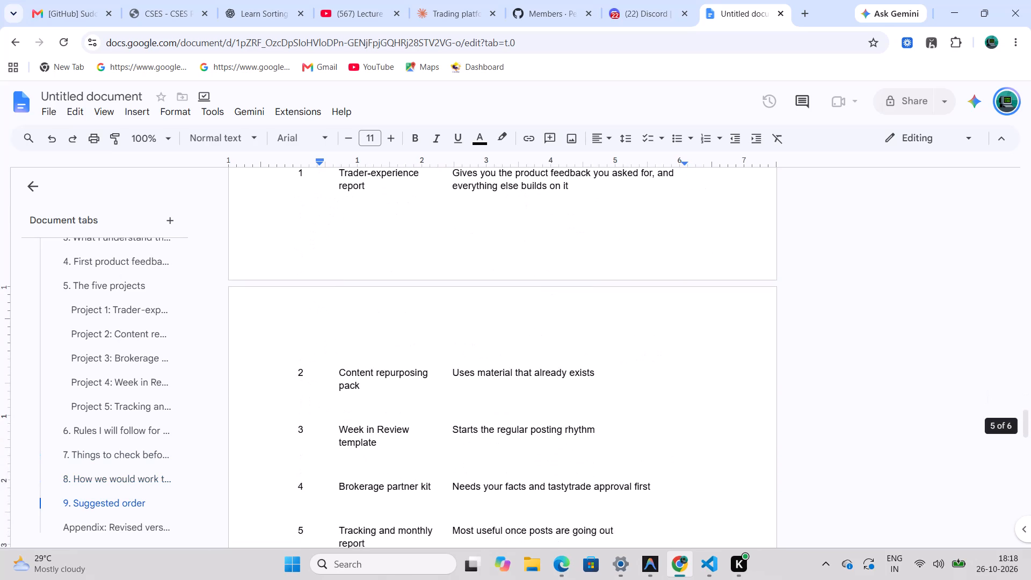
pyautogui.scroll(-6, 548, 291)
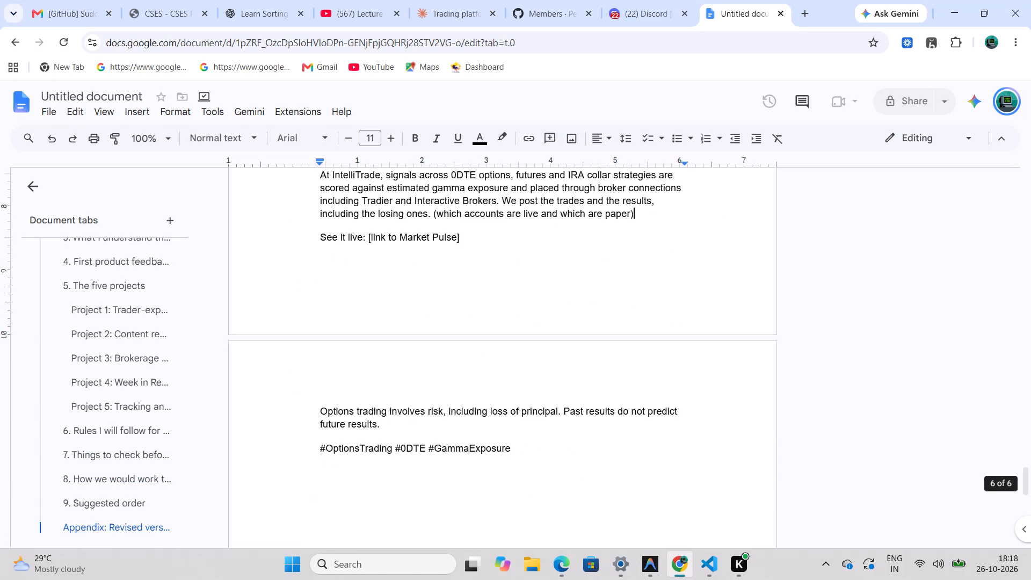
pyautogui.scroll(-6, 548, 291)
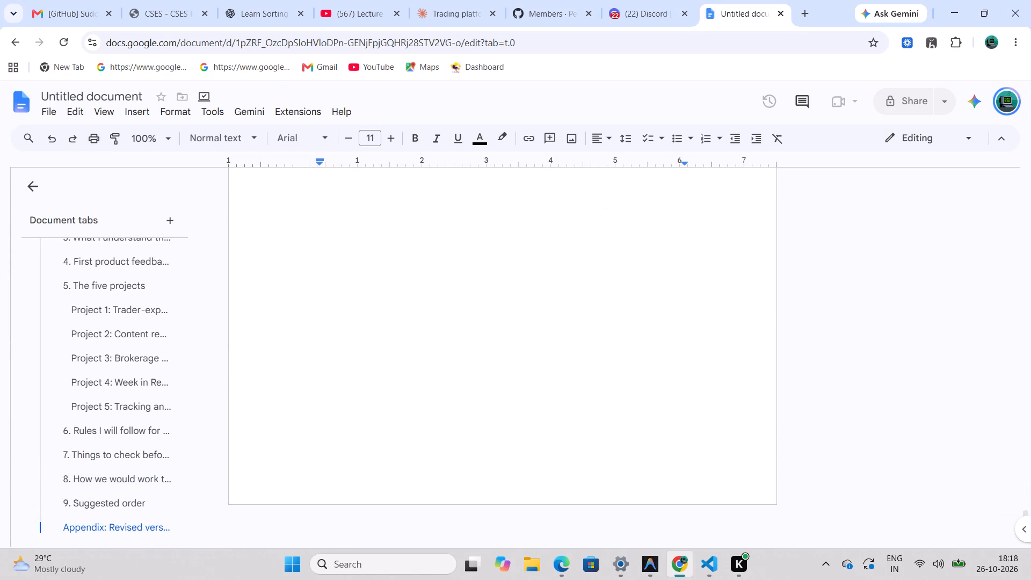
pyautogui.scroll(-2, 548, 291)
pyautogui.scroll(6, 548, 291)
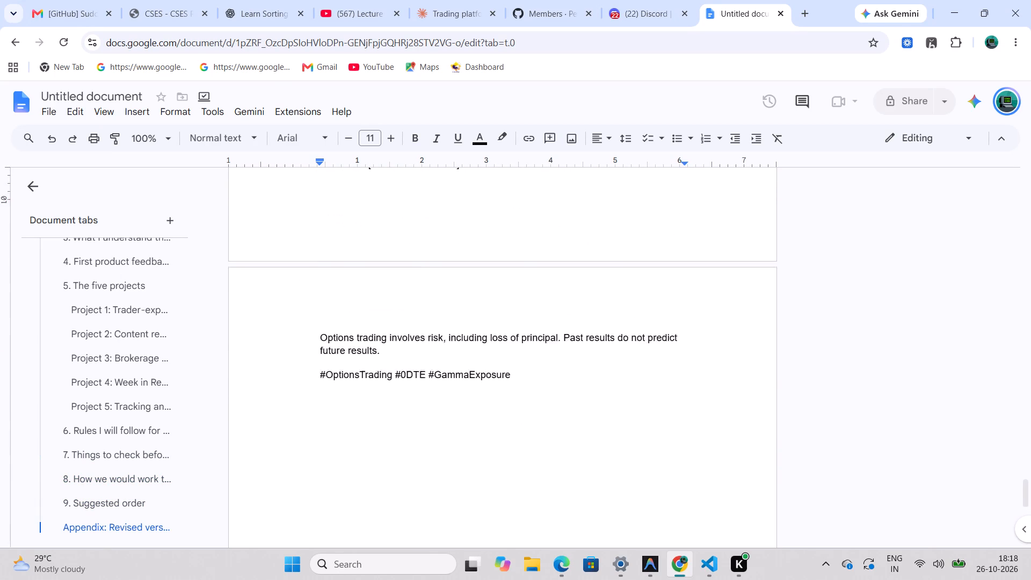
pyautogui.scroll(11, 548, 291)
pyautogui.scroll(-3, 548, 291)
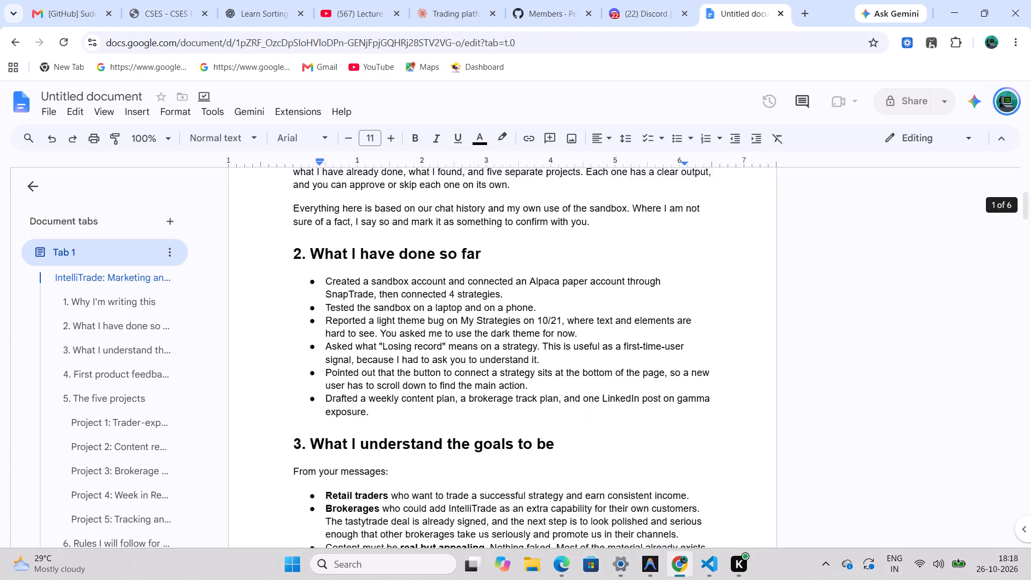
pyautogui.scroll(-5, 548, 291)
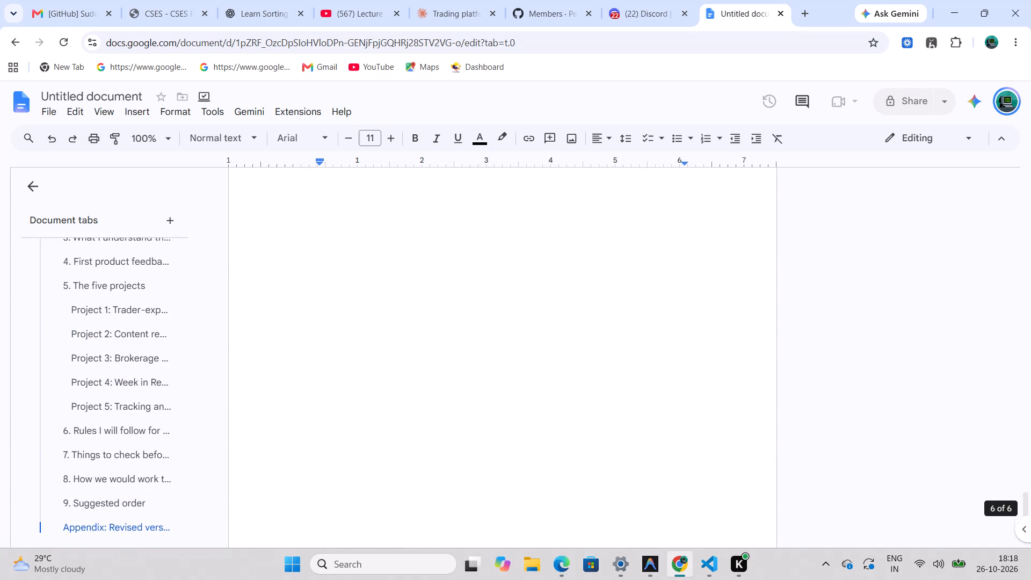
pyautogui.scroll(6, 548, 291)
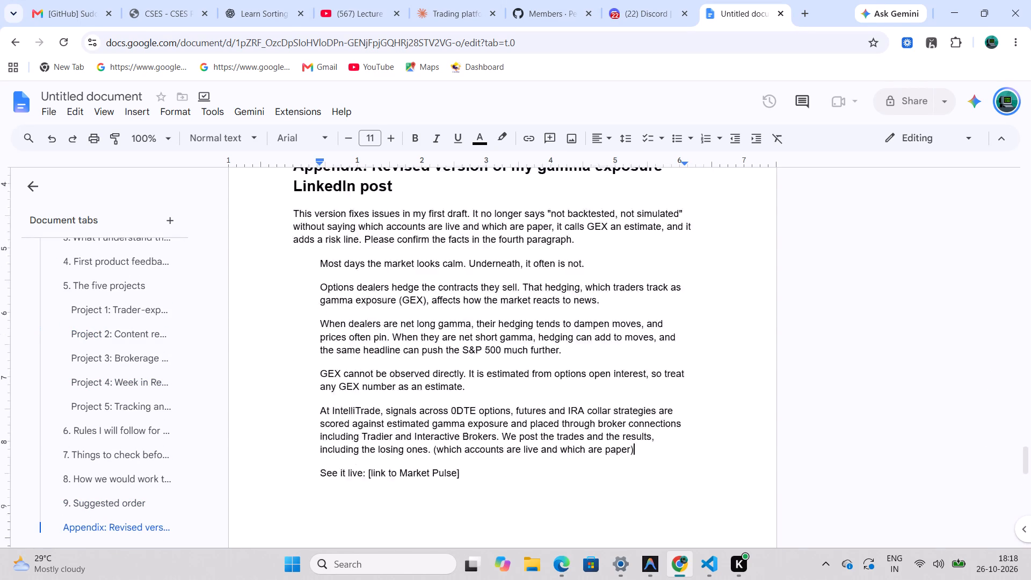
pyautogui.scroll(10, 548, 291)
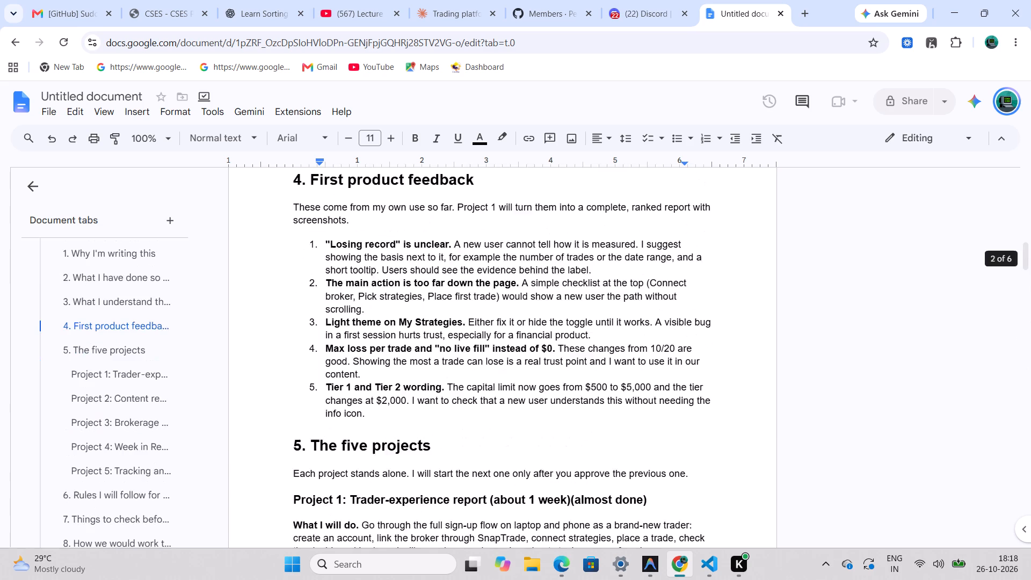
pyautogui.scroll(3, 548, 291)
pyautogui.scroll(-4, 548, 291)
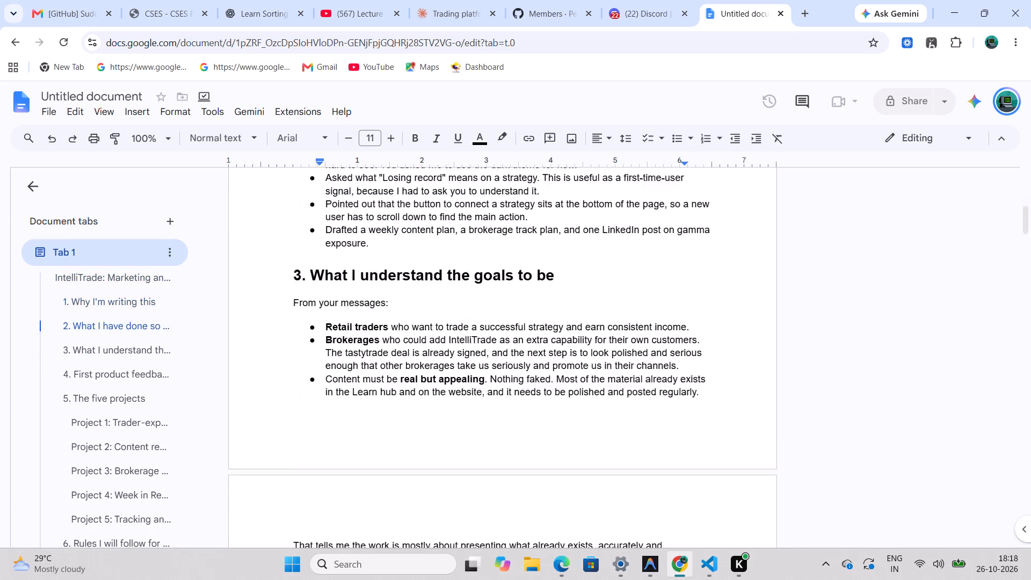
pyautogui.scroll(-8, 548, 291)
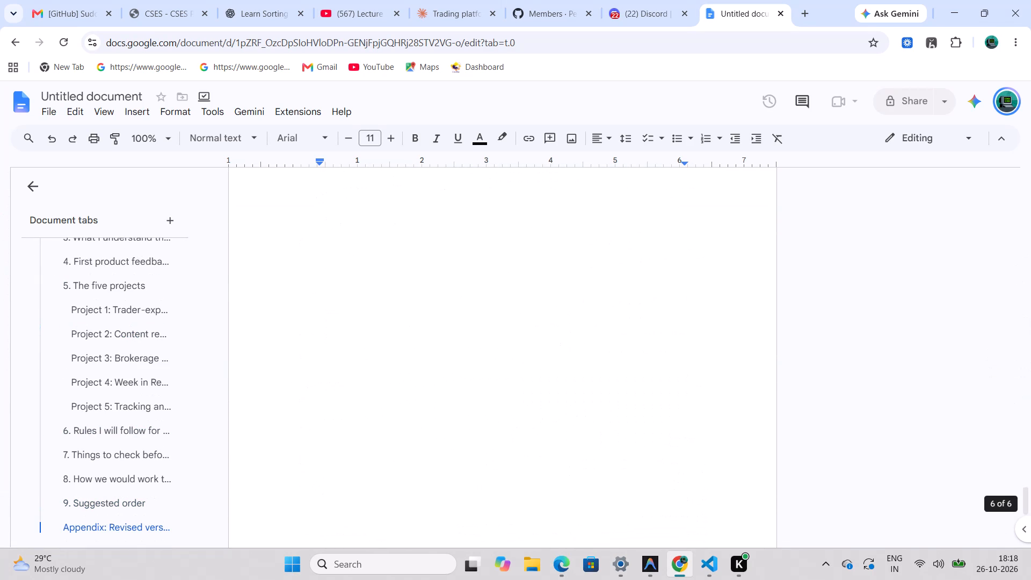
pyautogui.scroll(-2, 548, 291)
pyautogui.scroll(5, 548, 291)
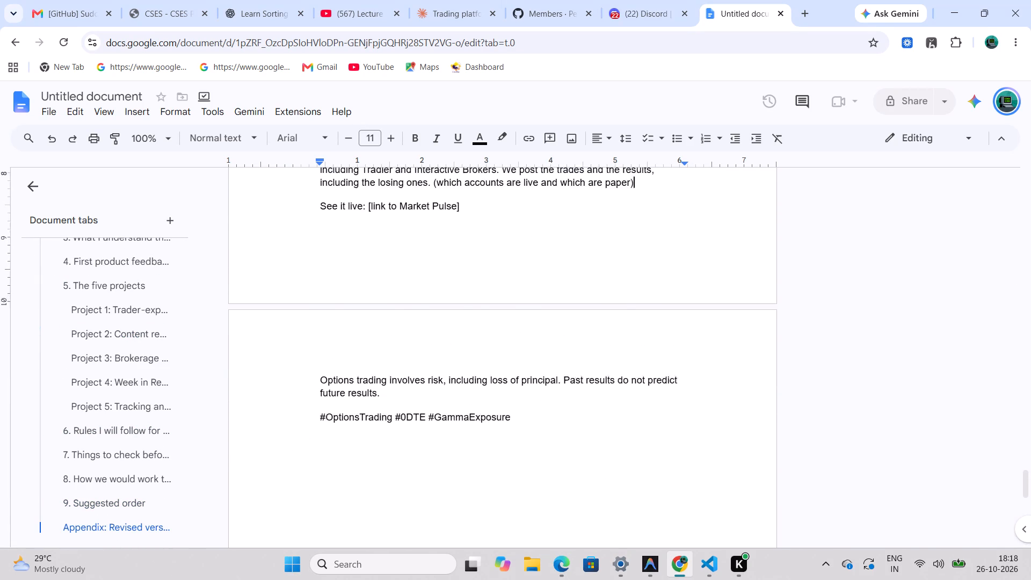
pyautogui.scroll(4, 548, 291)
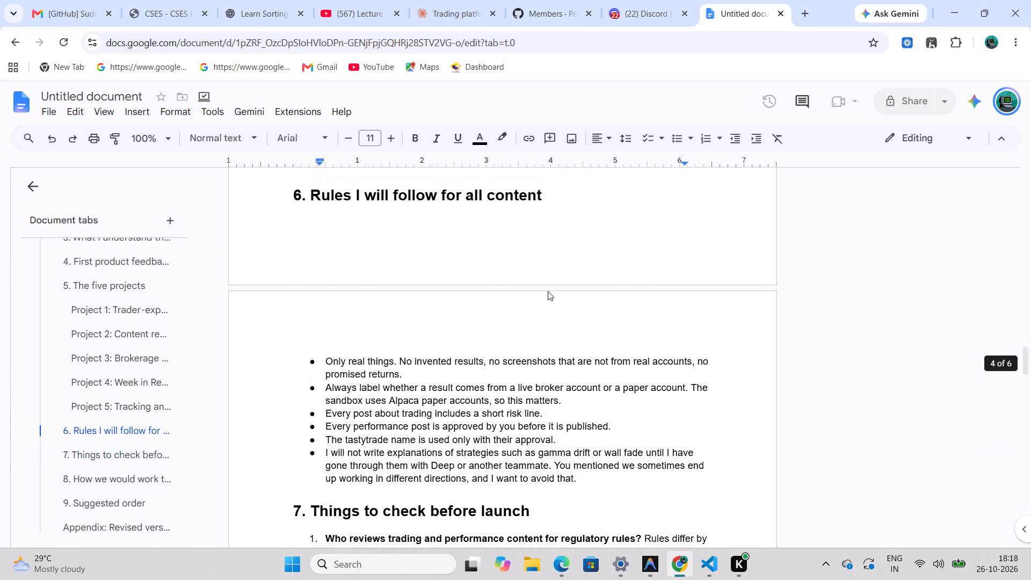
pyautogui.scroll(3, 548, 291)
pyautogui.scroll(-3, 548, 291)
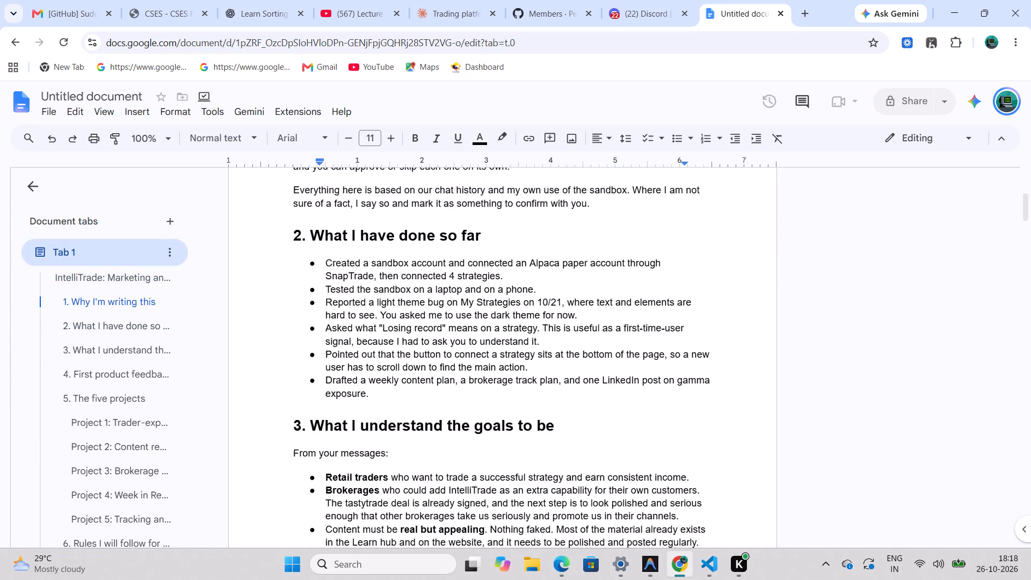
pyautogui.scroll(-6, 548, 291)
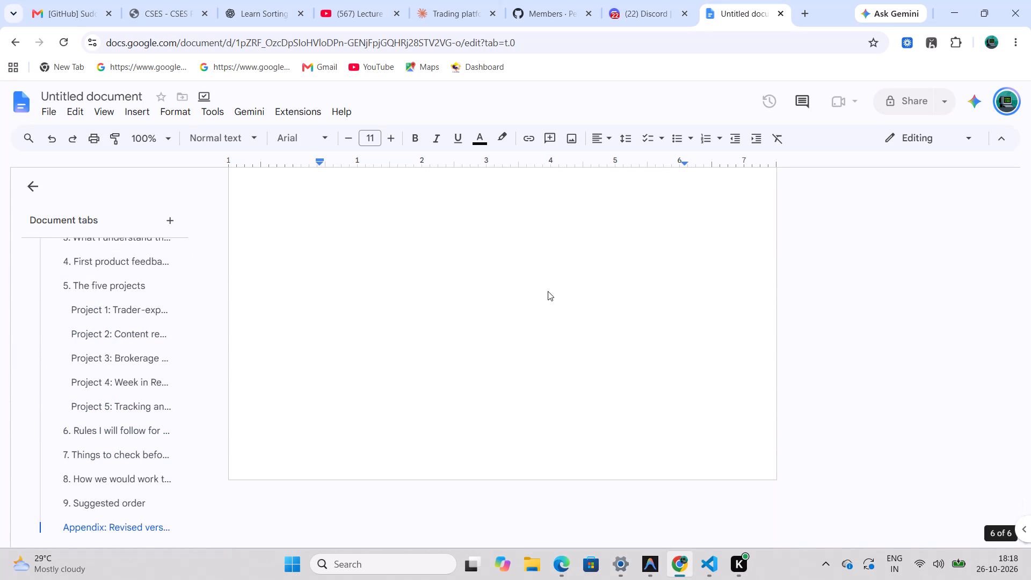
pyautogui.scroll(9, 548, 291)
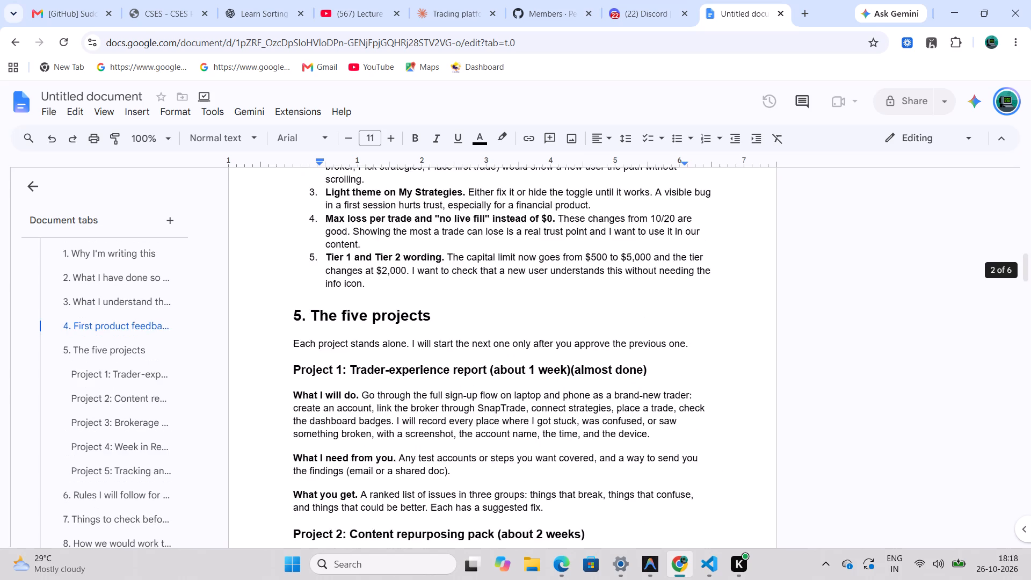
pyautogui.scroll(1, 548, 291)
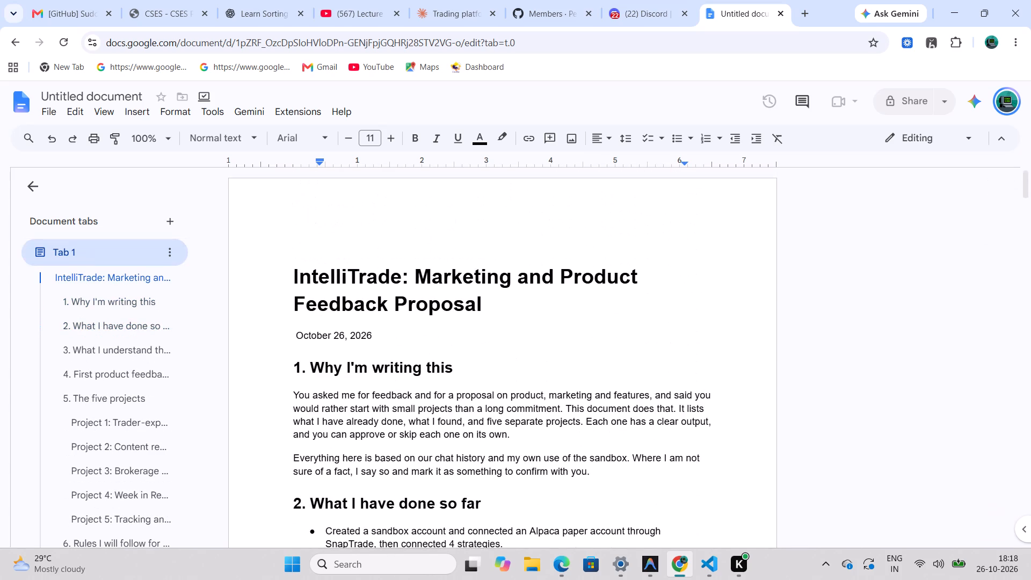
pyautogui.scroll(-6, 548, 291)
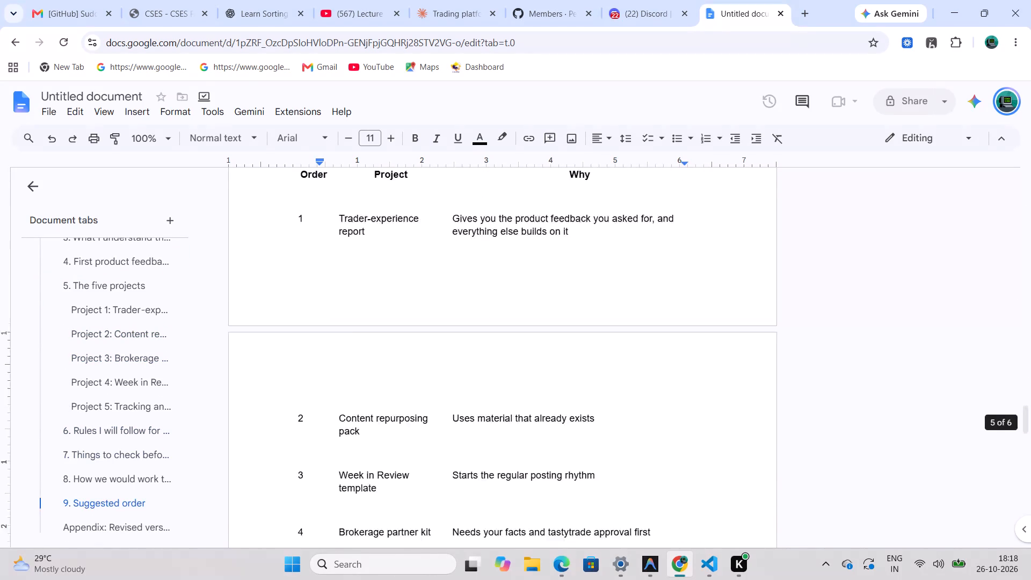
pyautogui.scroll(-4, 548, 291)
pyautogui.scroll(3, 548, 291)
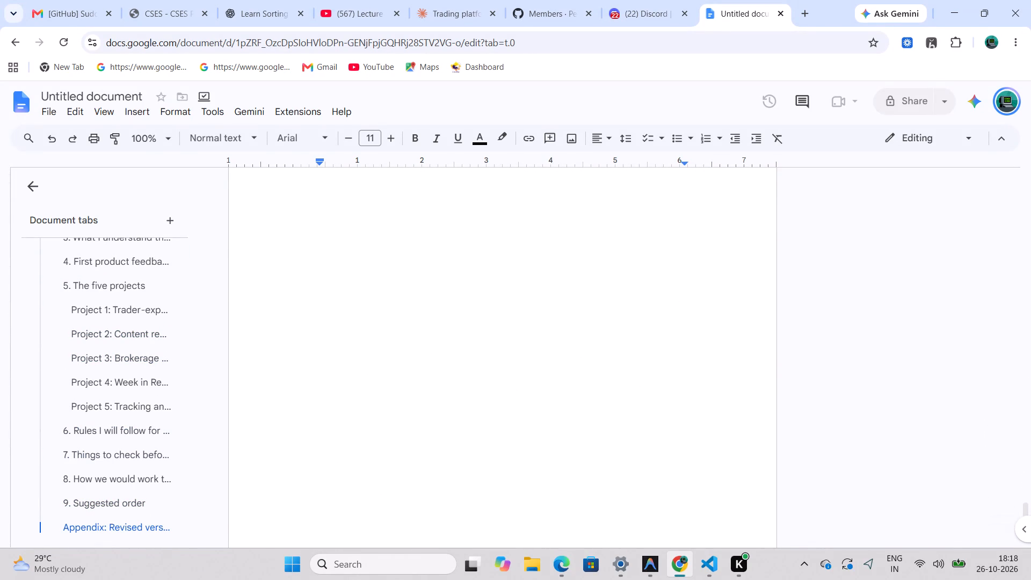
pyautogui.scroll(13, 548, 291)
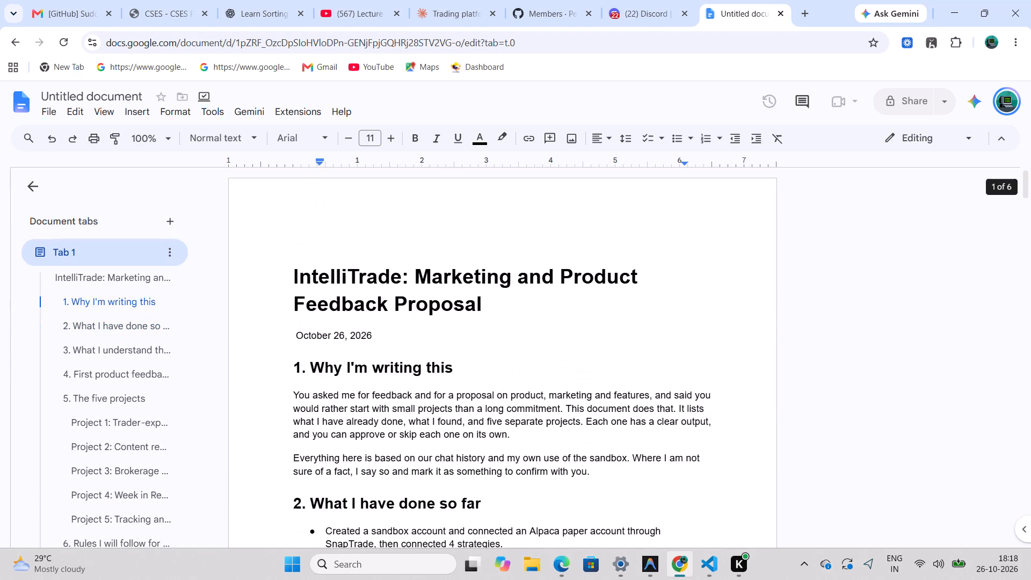
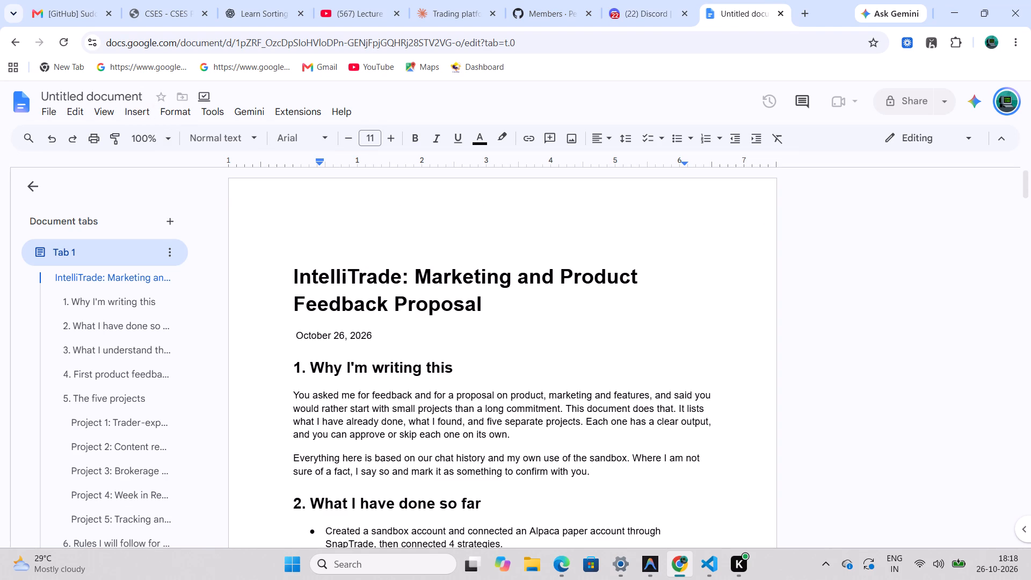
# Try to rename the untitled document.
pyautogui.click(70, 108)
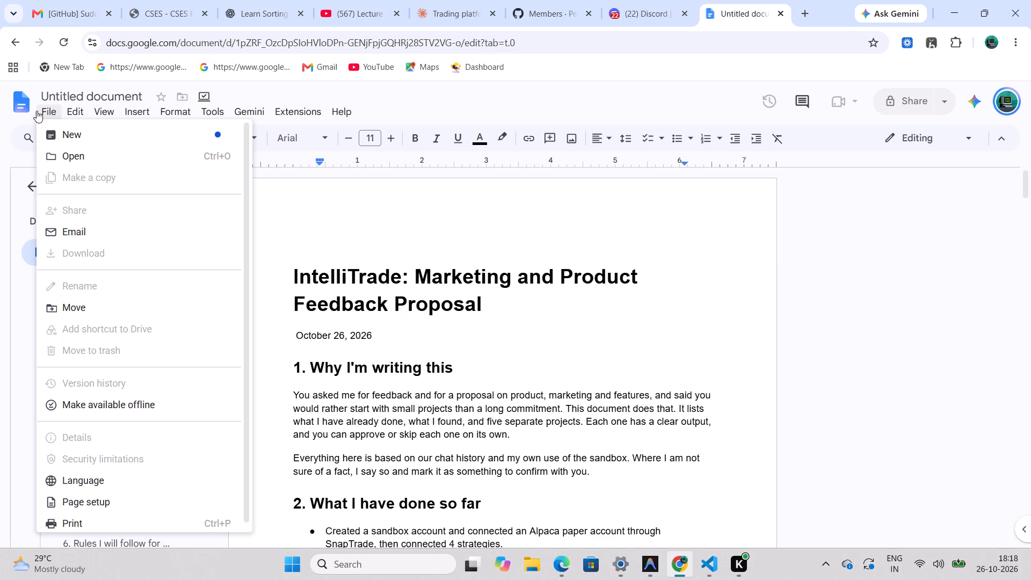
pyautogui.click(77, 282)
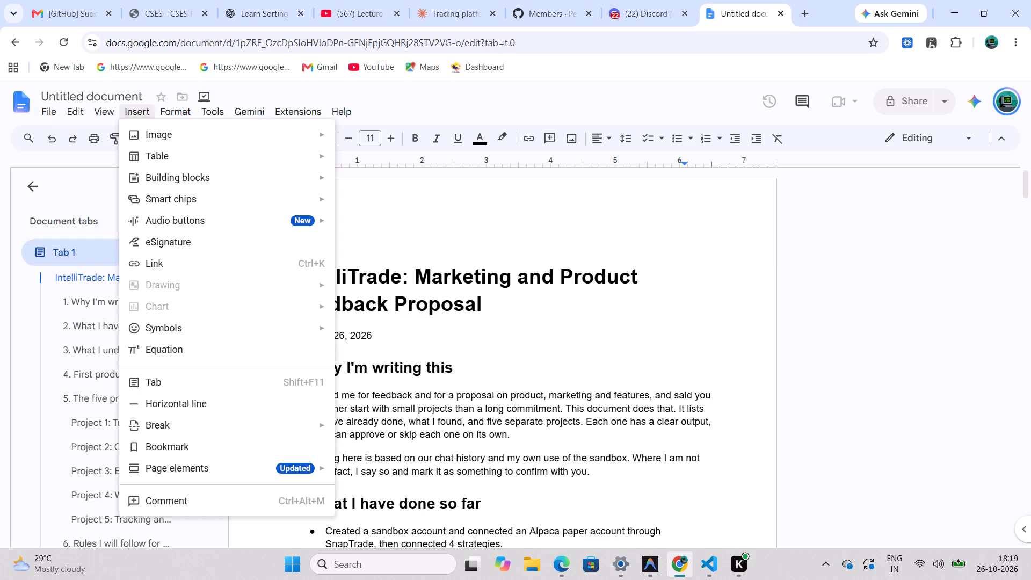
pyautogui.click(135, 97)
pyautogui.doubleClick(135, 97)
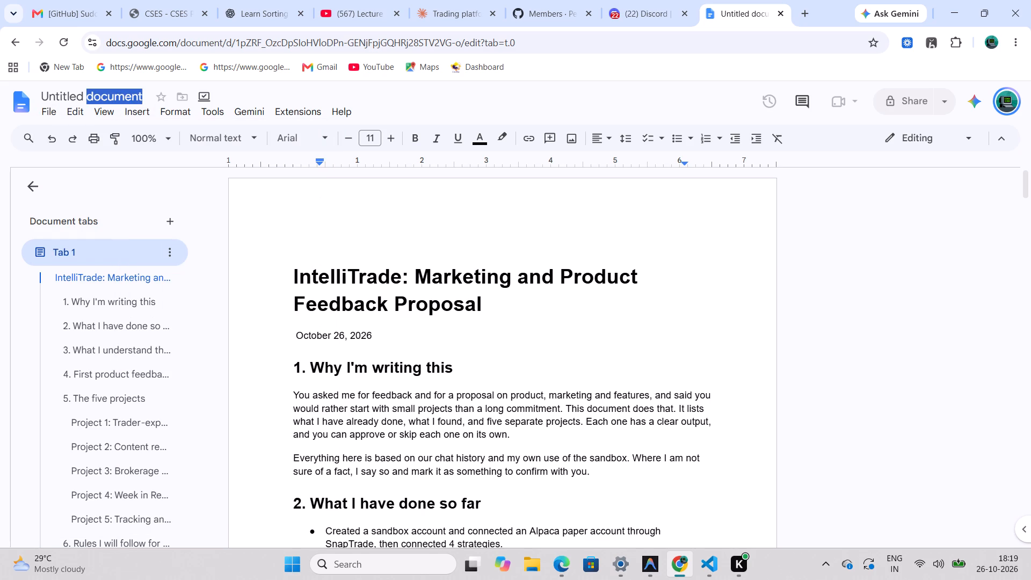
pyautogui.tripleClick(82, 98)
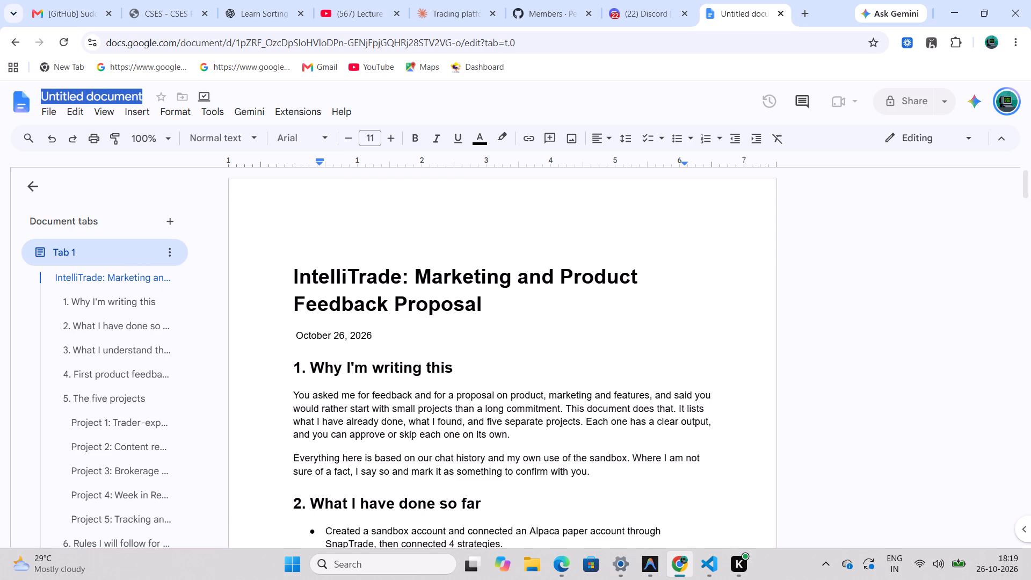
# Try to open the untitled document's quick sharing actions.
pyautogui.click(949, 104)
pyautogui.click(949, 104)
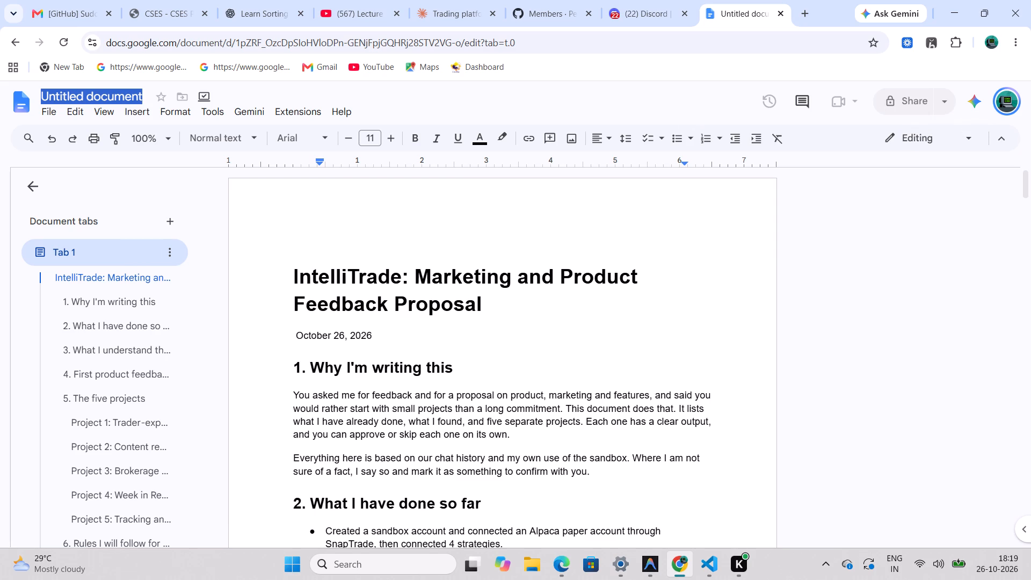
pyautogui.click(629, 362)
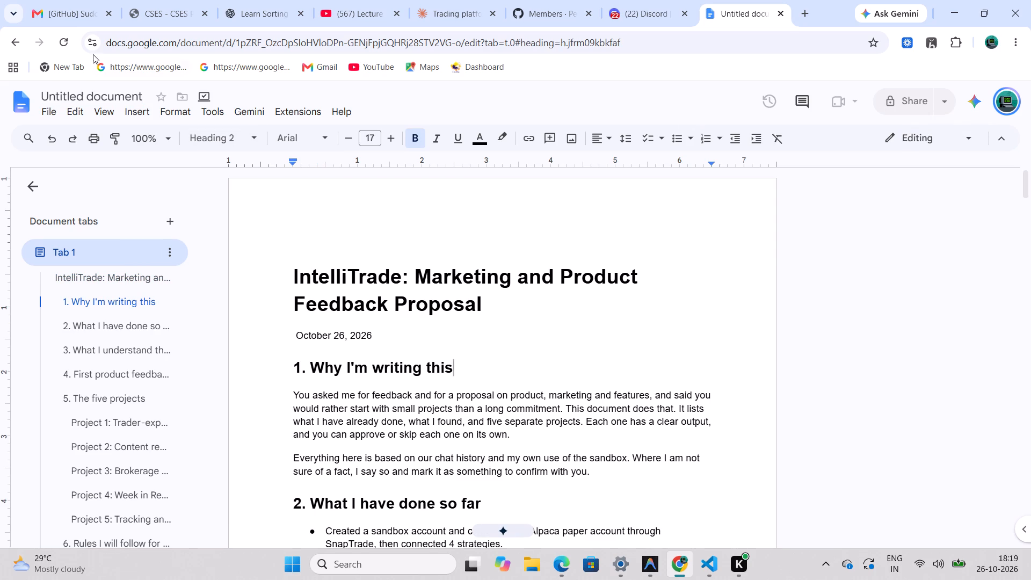
# Reload the document and name it "IntelliTrade: Marketing and Product Feedback Proposal".
pyautogui.click(67, 44)
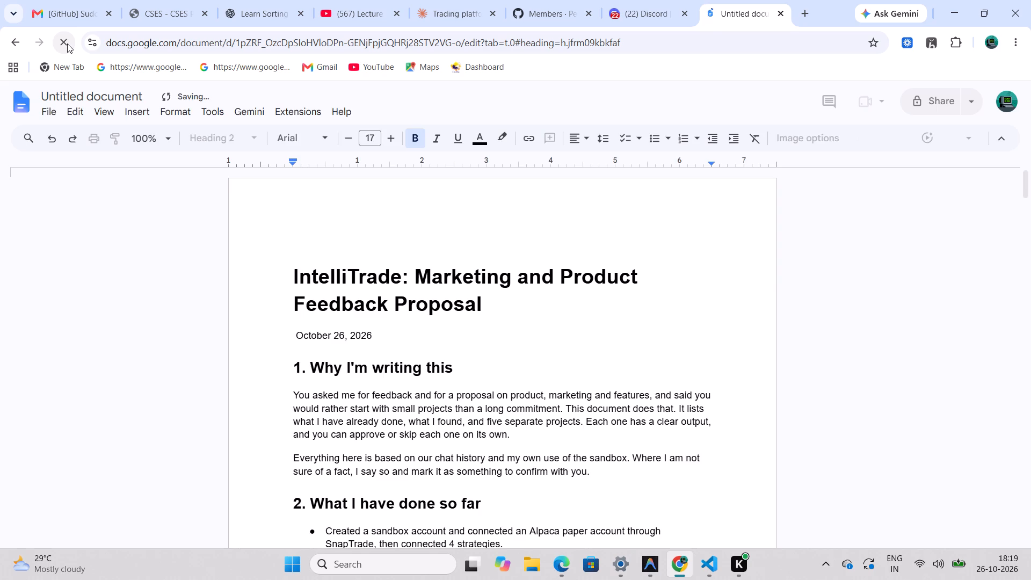
pyautogui.click(128, 96)
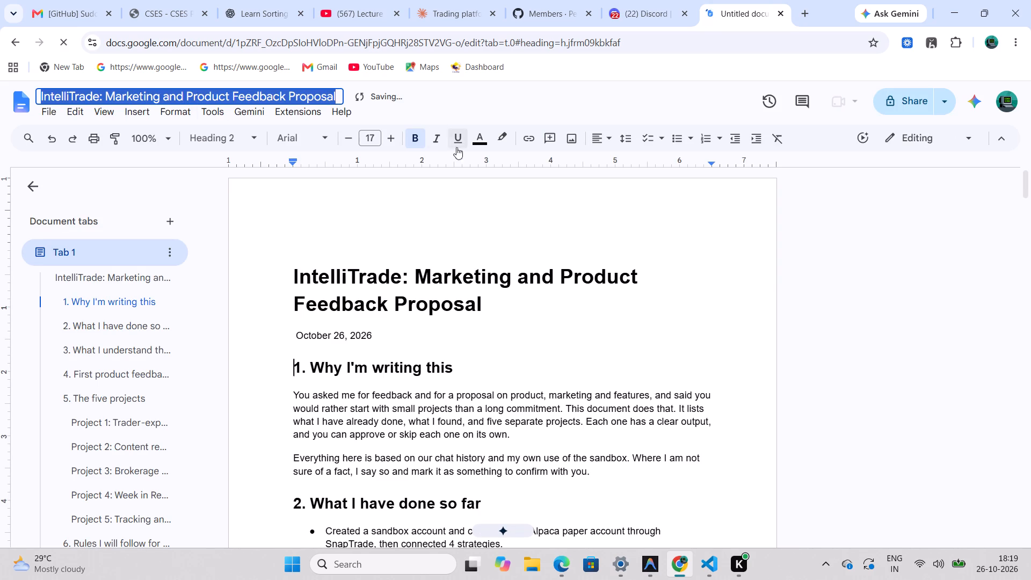
pyautogui.click(465, 97)
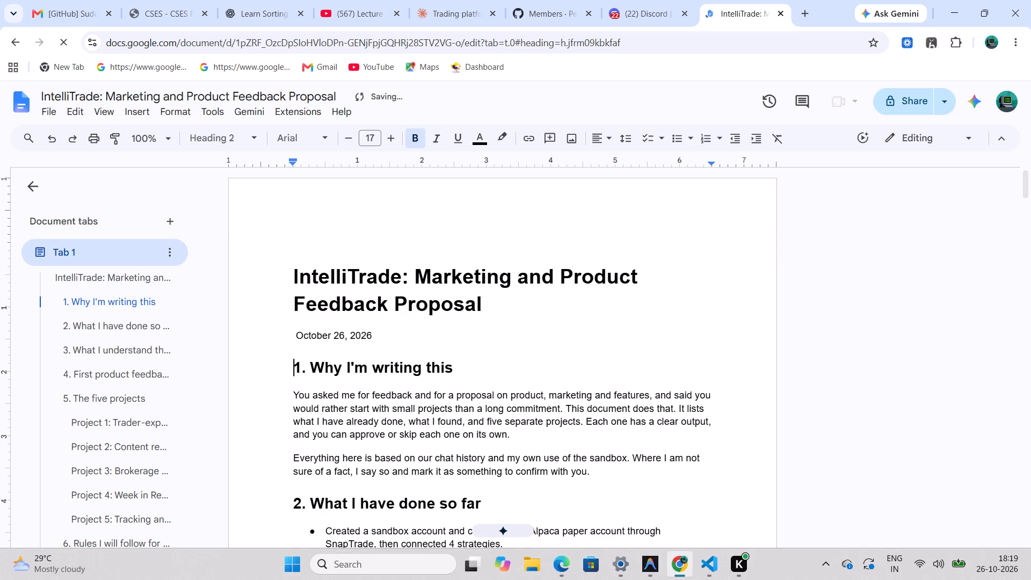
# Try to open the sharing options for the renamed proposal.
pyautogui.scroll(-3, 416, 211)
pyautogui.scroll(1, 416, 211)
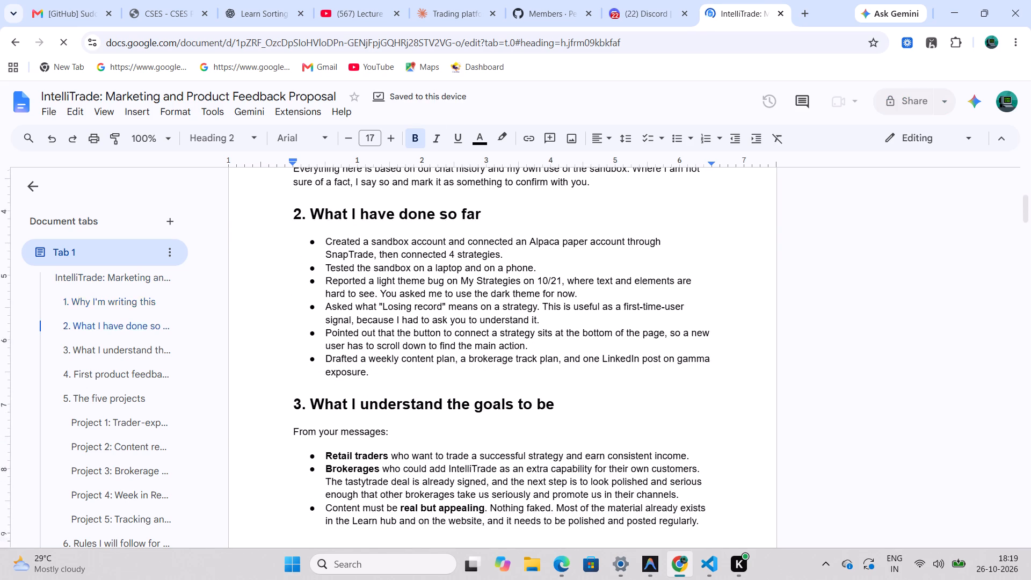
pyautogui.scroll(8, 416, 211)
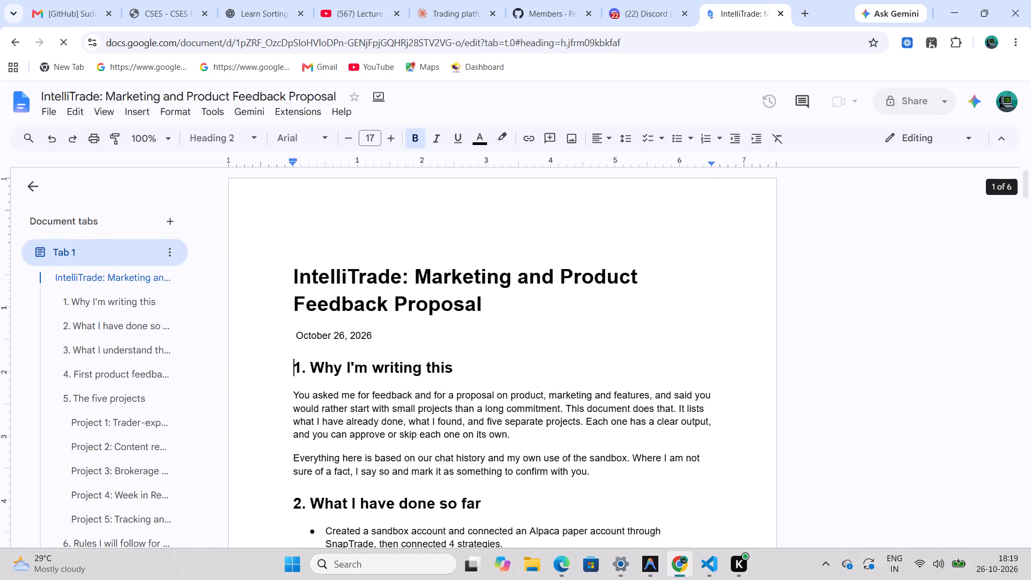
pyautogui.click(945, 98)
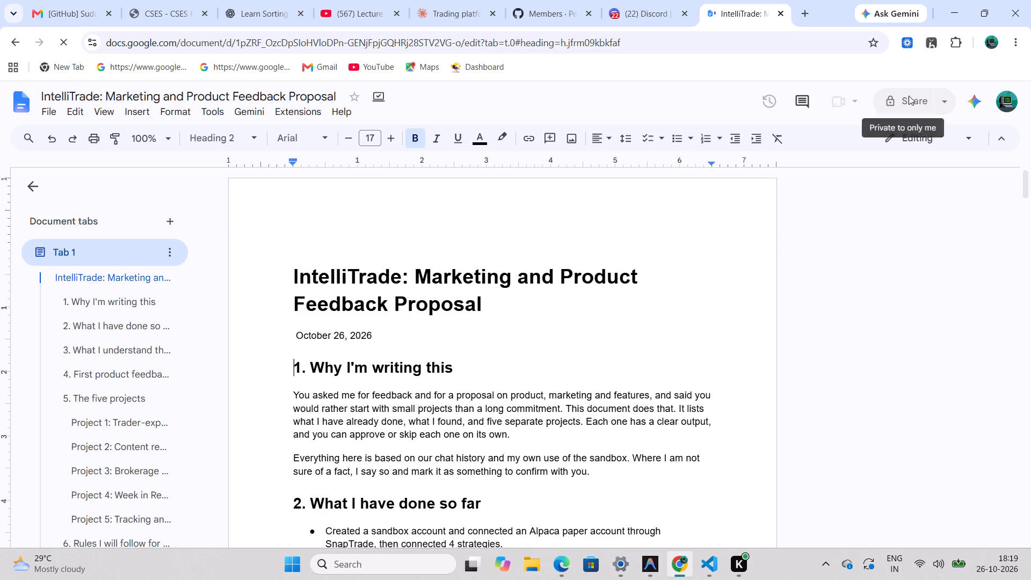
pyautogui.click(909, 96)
# Save the proposal document.
pyautogui.scroll(-2, 587, 344)
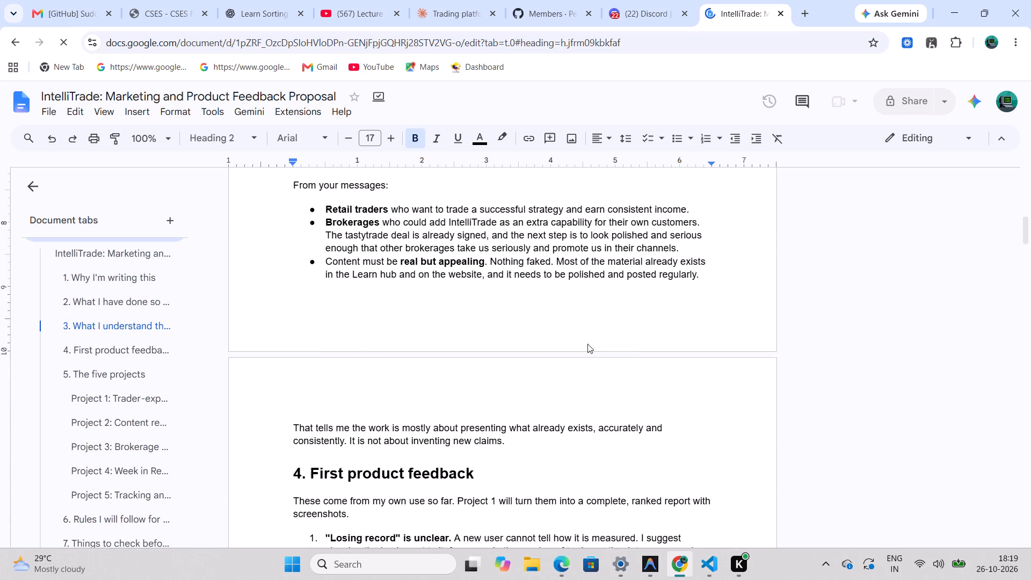
pyautogui.hotkey('ctrl', 's')
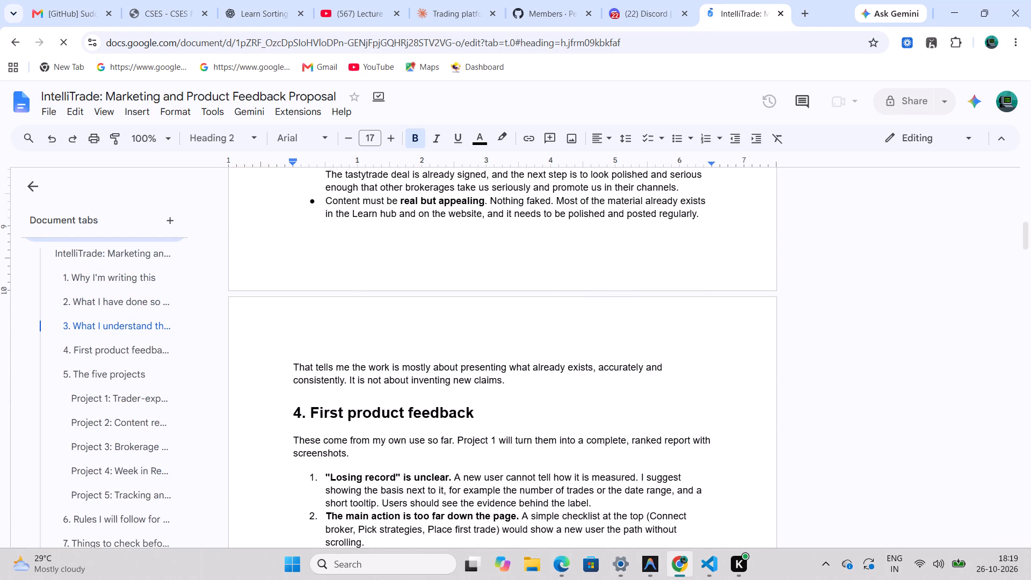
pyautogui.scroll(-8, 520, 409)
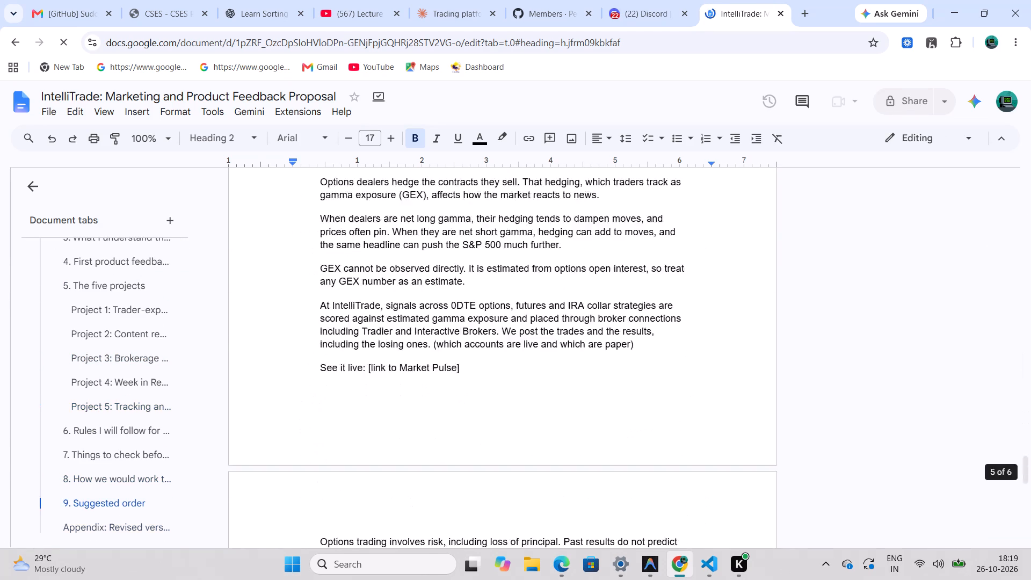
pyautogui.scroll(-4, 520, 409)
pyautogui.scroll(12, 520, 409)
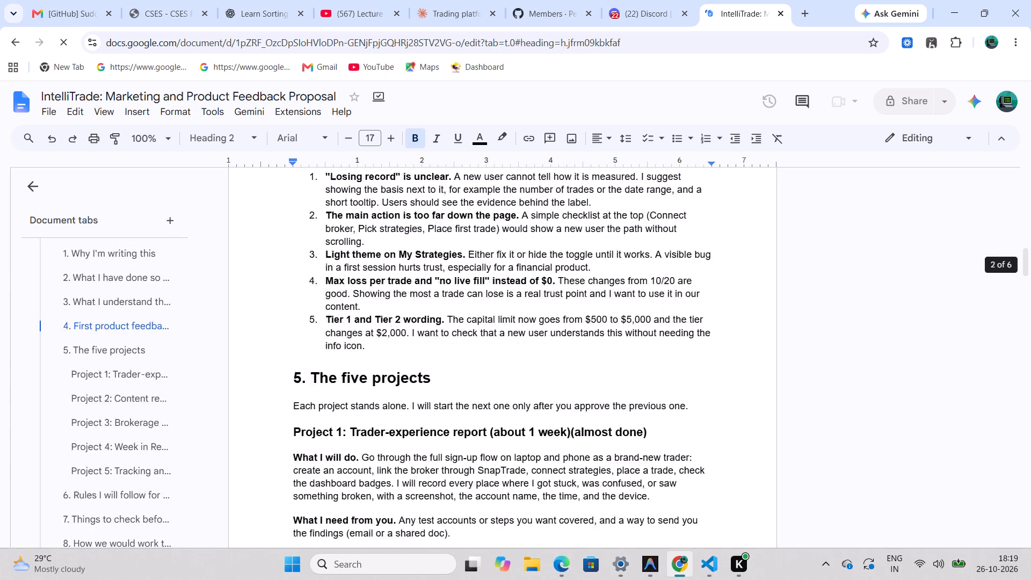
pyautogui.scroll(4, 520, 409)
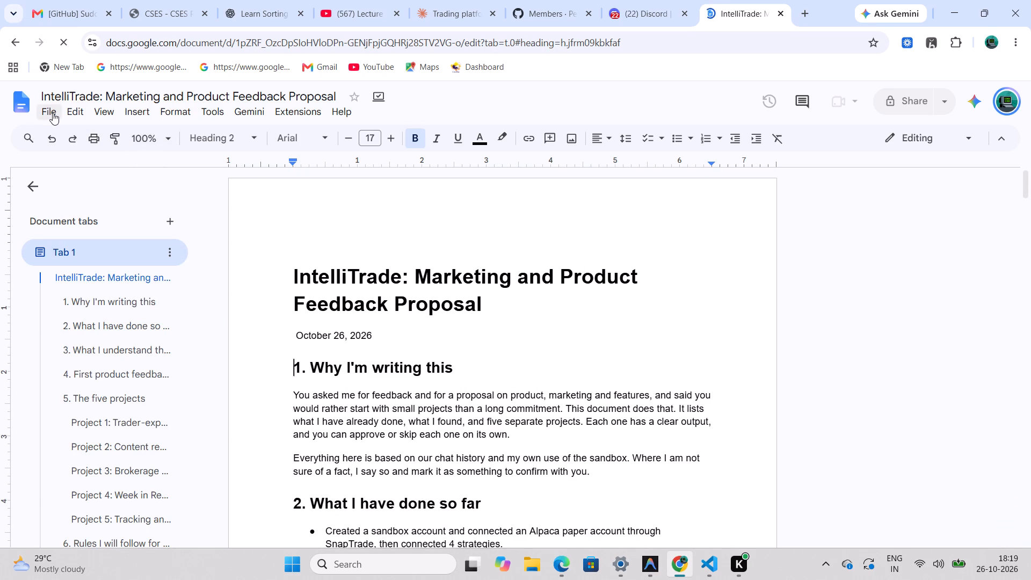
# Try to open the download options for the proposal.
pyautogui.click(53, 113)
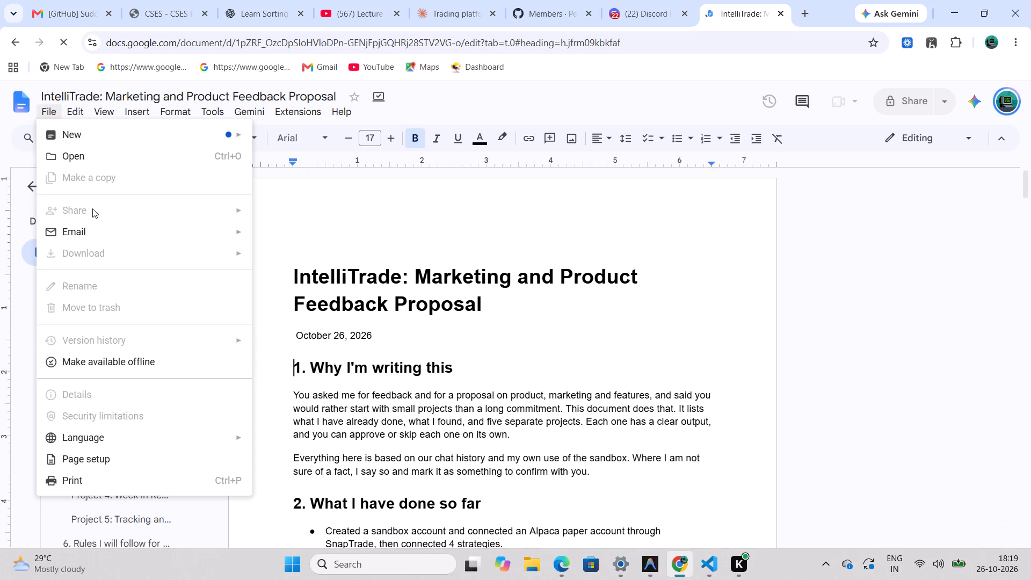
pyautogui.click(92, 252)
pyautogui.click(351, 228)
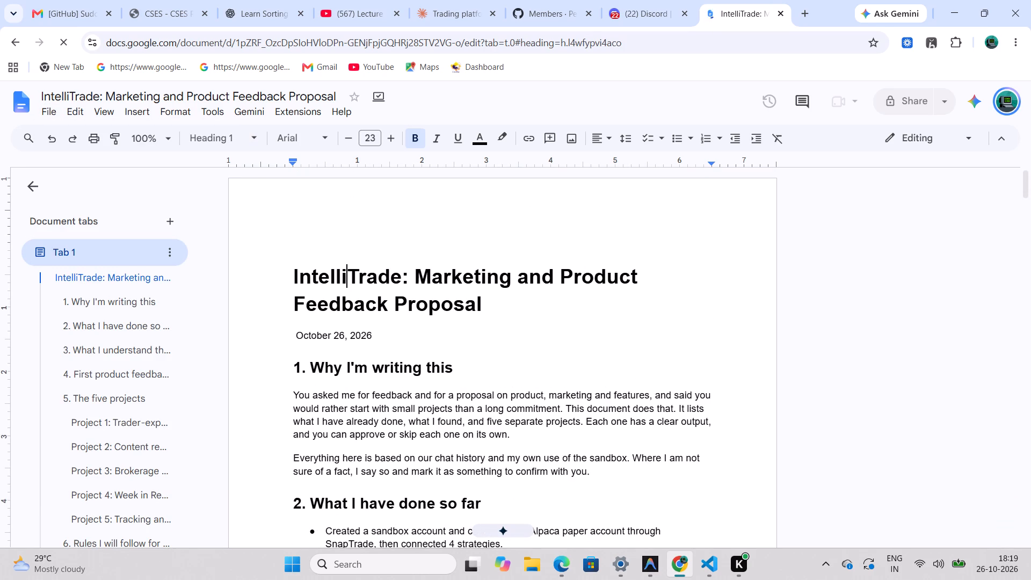
# Skim the whole proposal down to the gamma exposure LinkedIn post appendix and return to the title.
pyautogui.scroll(-9, 351, 228)
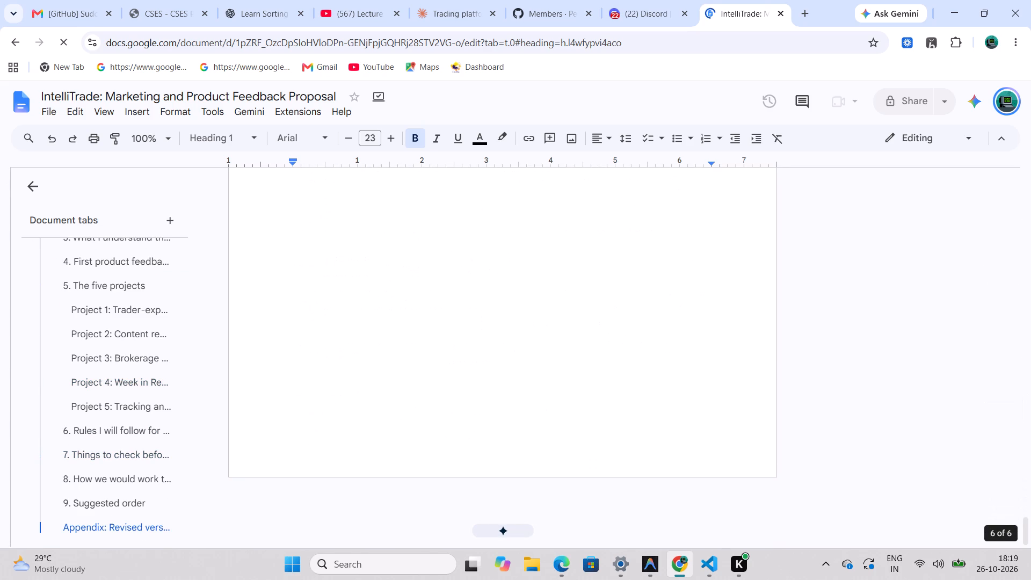
pyautogui.scroll(5, 351, 228)
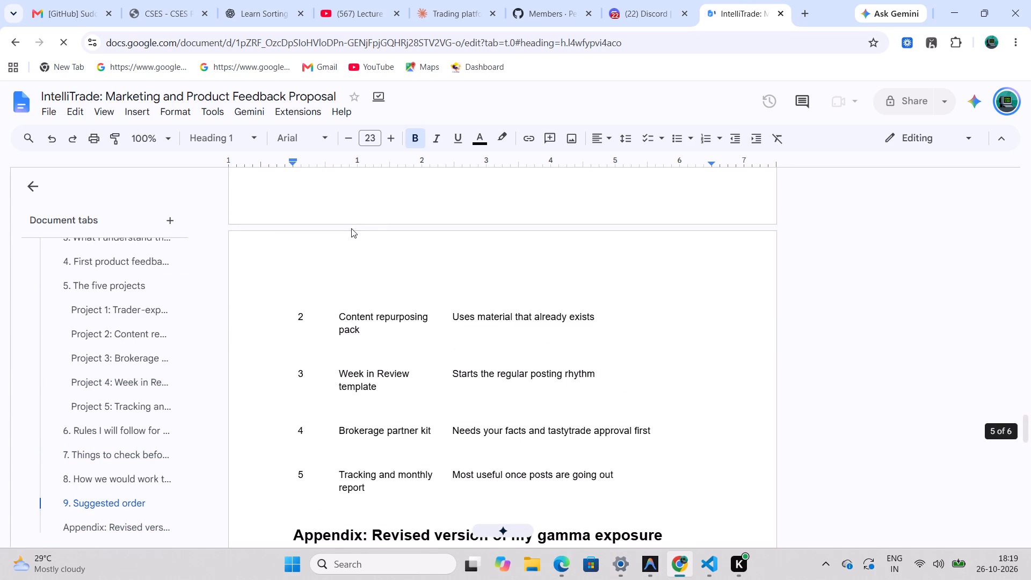
pyautogui.scroll(7, 351, 228)
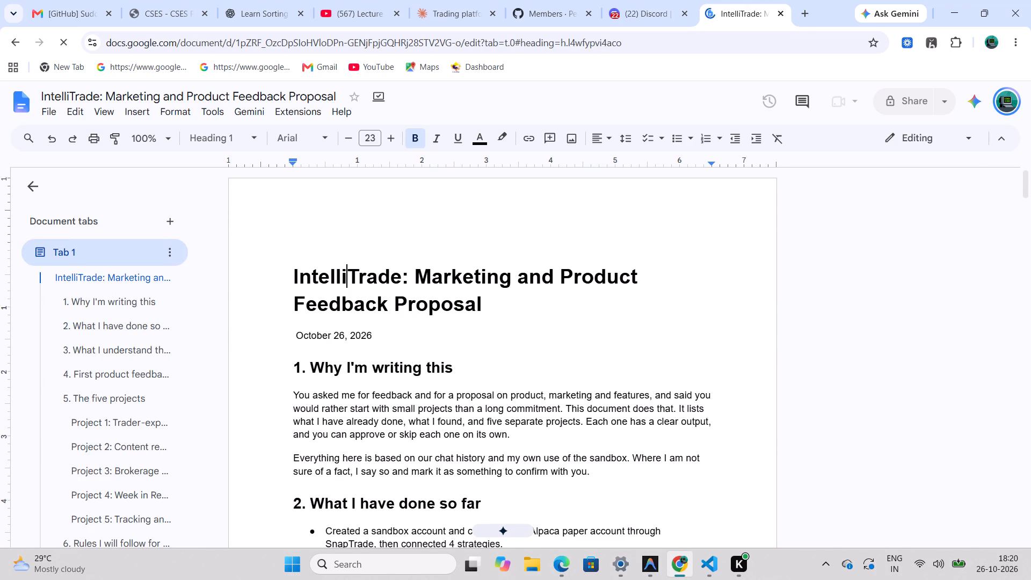
pyautogui.scroll(-10, 460, 338)
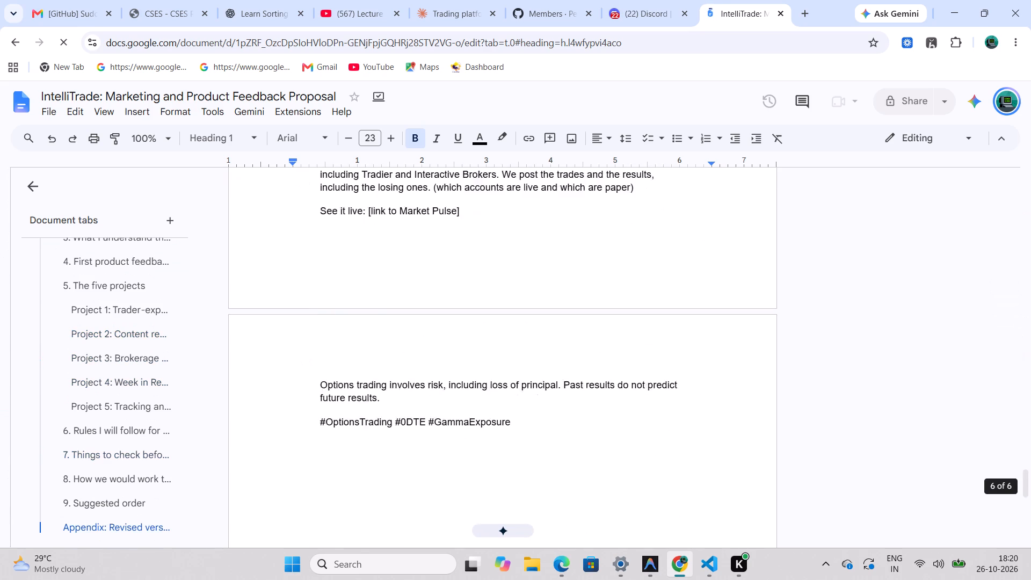
pyautogui.scroll(5, 460, 338)
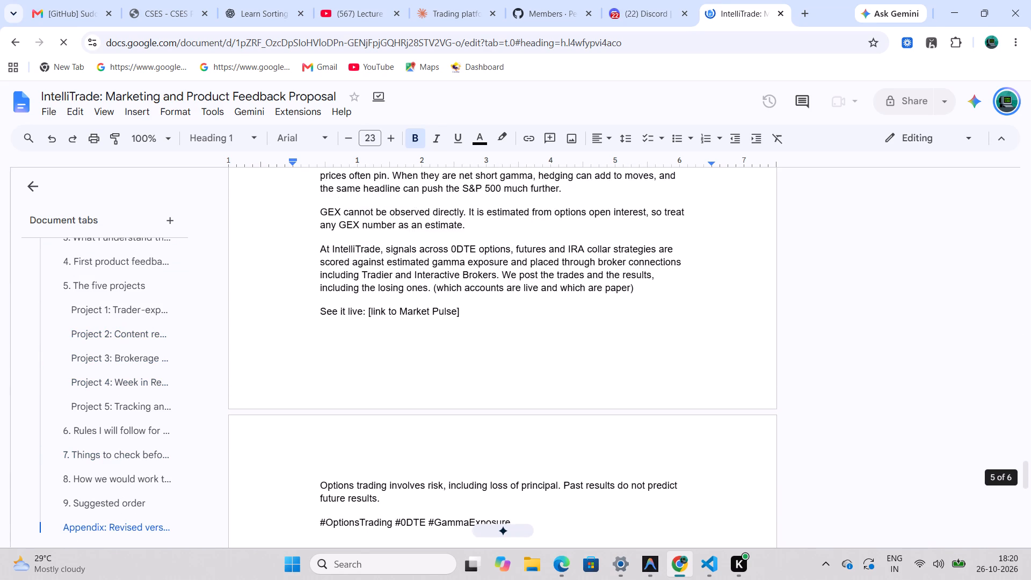
pyautogui.scroll(2, 460, 338)
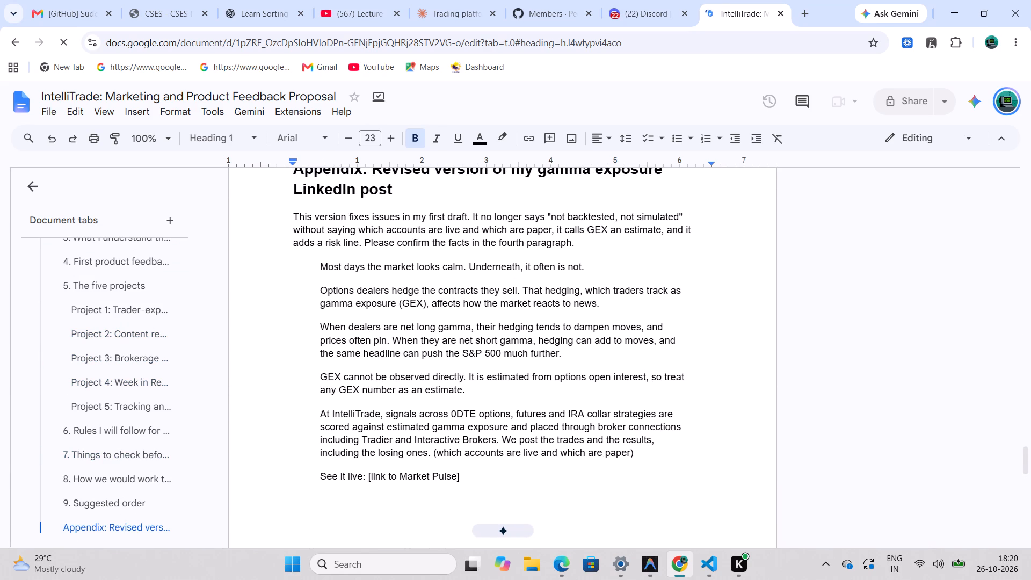
pyautogui.scroll(5, 460, 338)
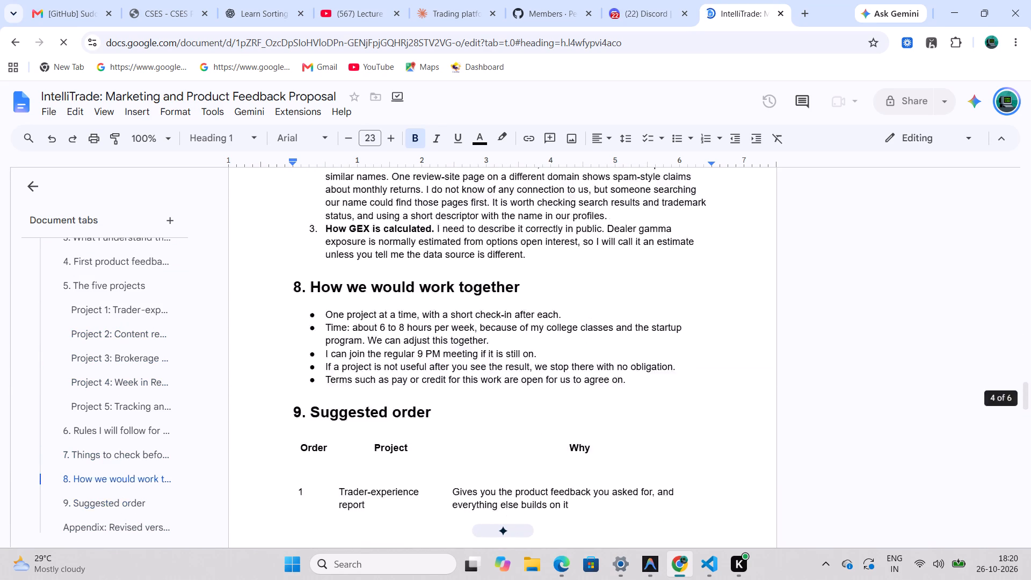
pyautogui.scroll(5, 460, 338)
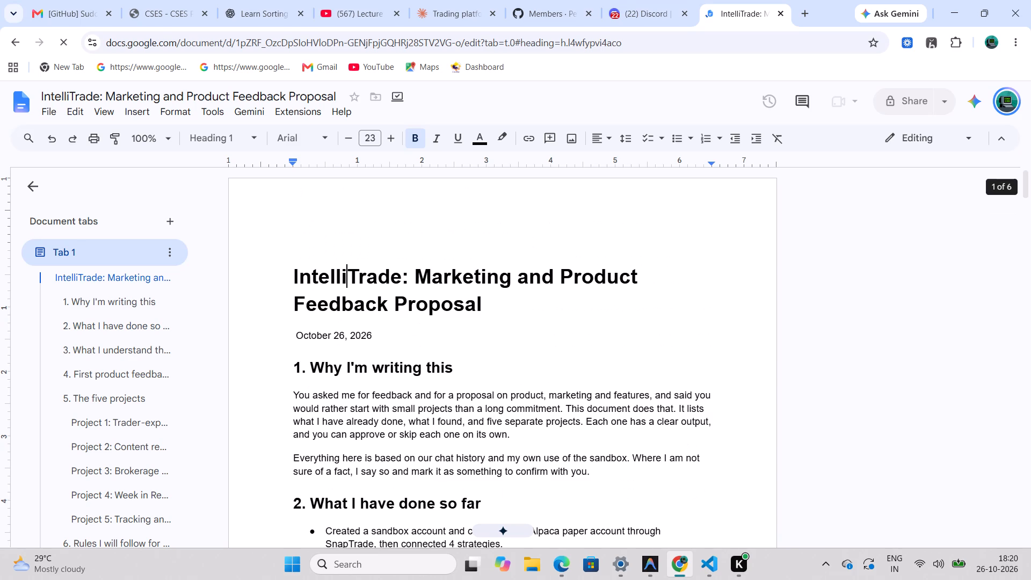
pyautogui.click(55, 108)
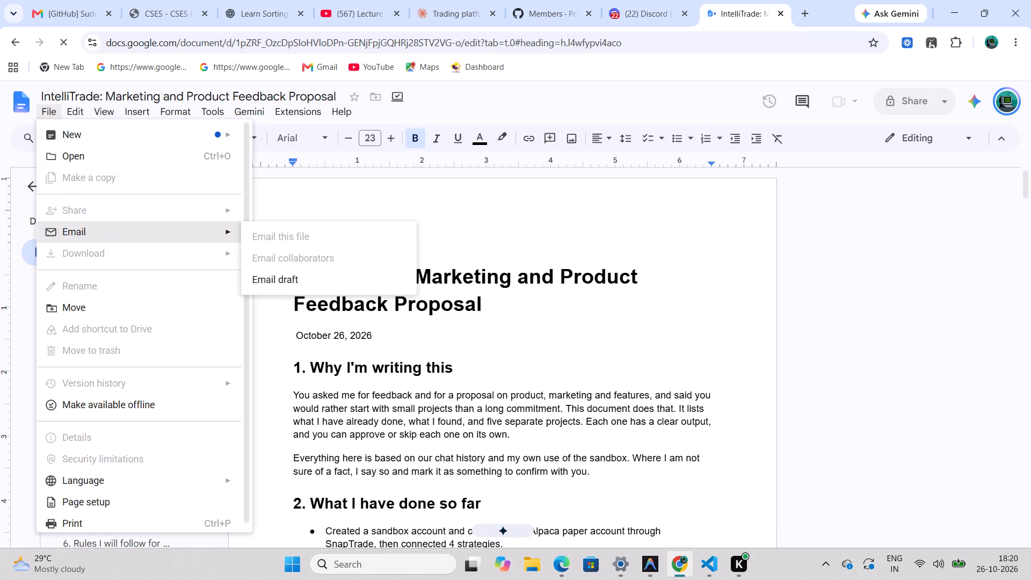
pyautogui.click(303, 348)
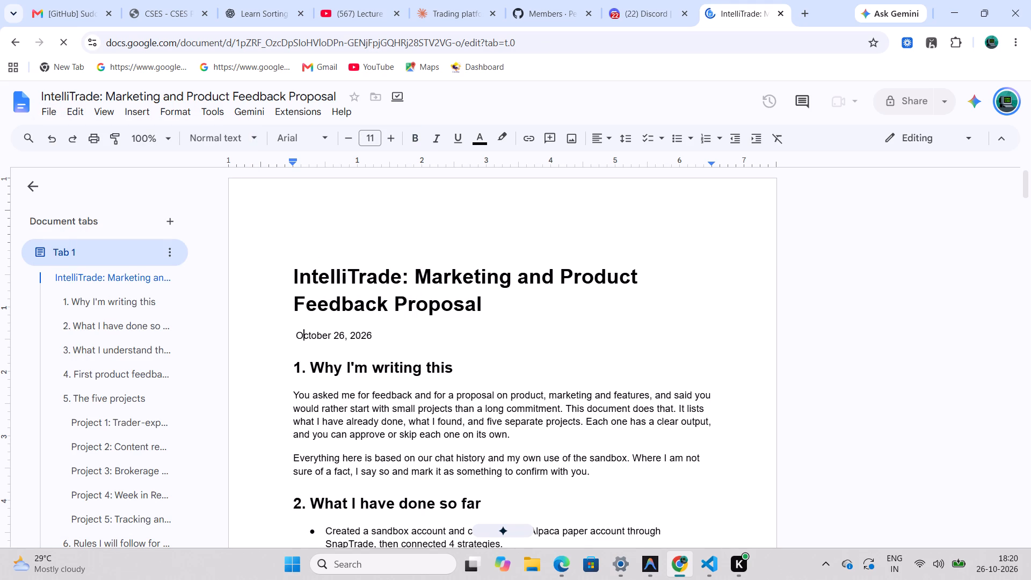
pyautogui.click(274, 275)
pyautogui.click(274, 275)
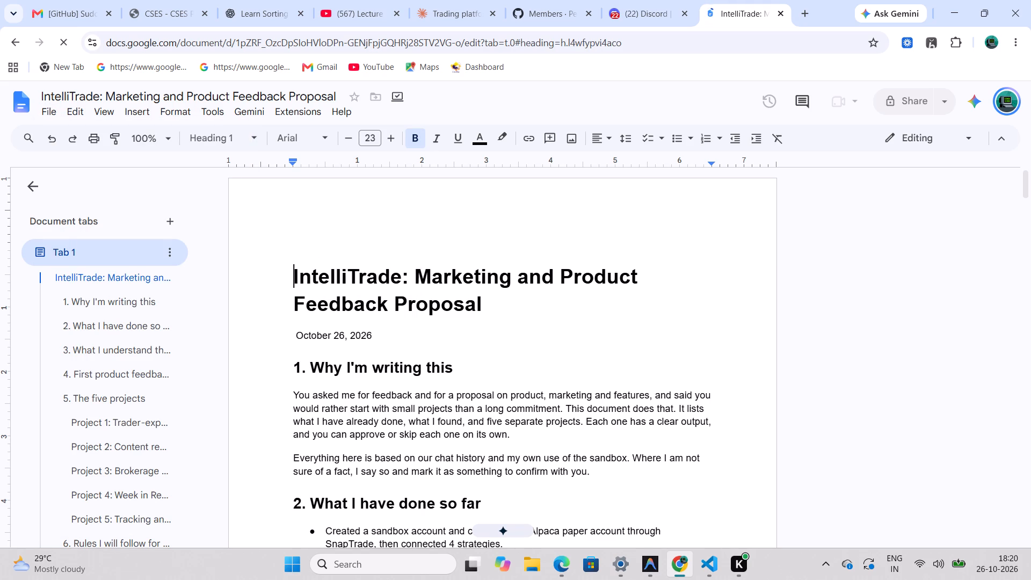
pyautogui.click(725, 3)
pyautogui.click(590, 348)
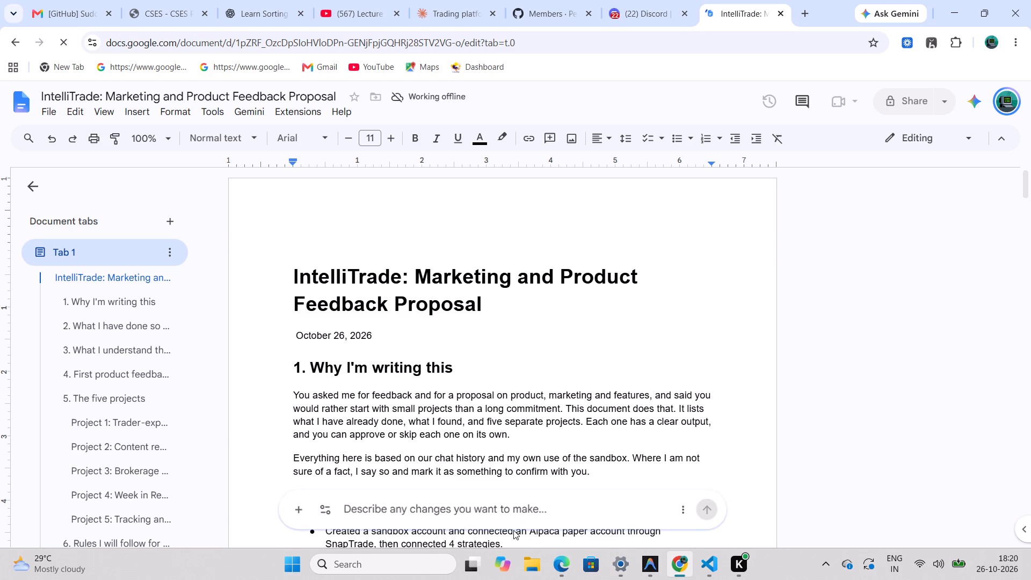
# Skim the proposal from its opening sections through the five projects to the end of the last page.
pyautogui.scroll(-5, 515, 373)
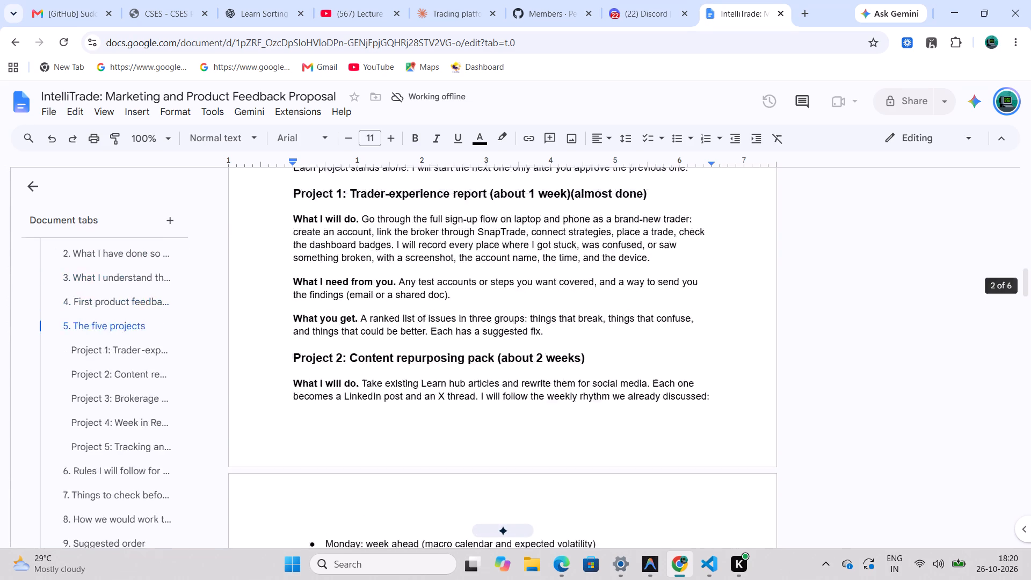
pyautogui.scroll(-5, 515, 373)
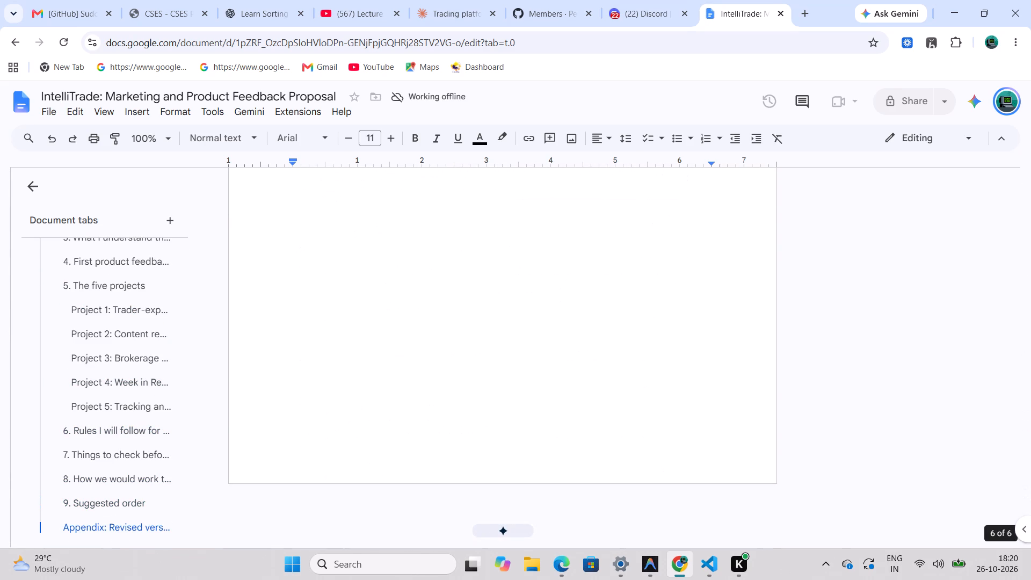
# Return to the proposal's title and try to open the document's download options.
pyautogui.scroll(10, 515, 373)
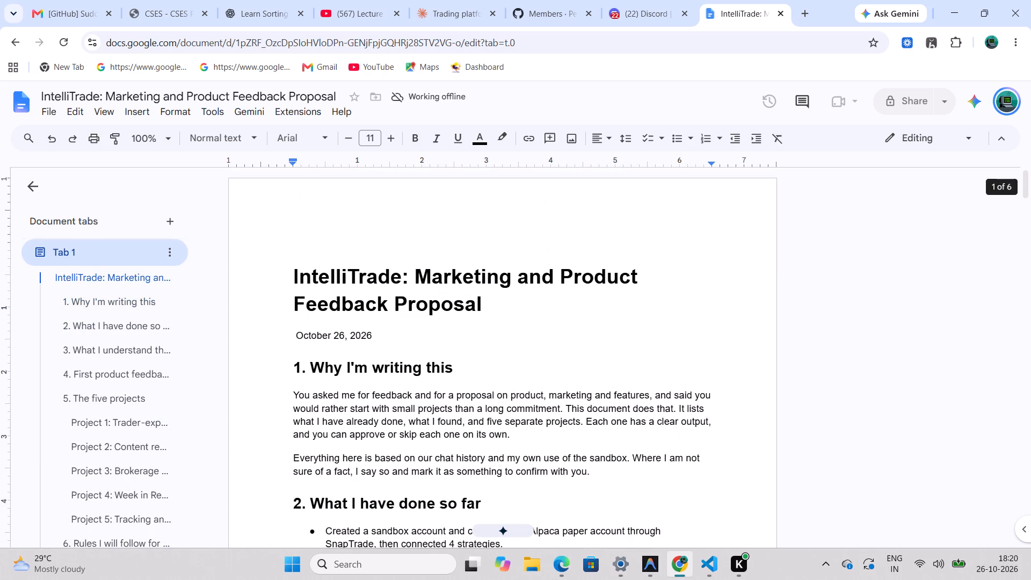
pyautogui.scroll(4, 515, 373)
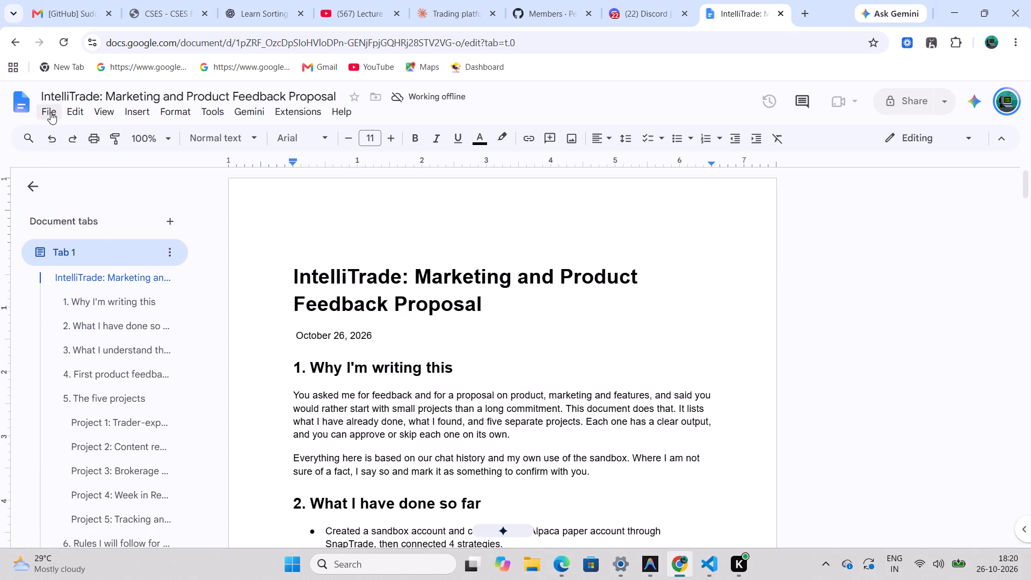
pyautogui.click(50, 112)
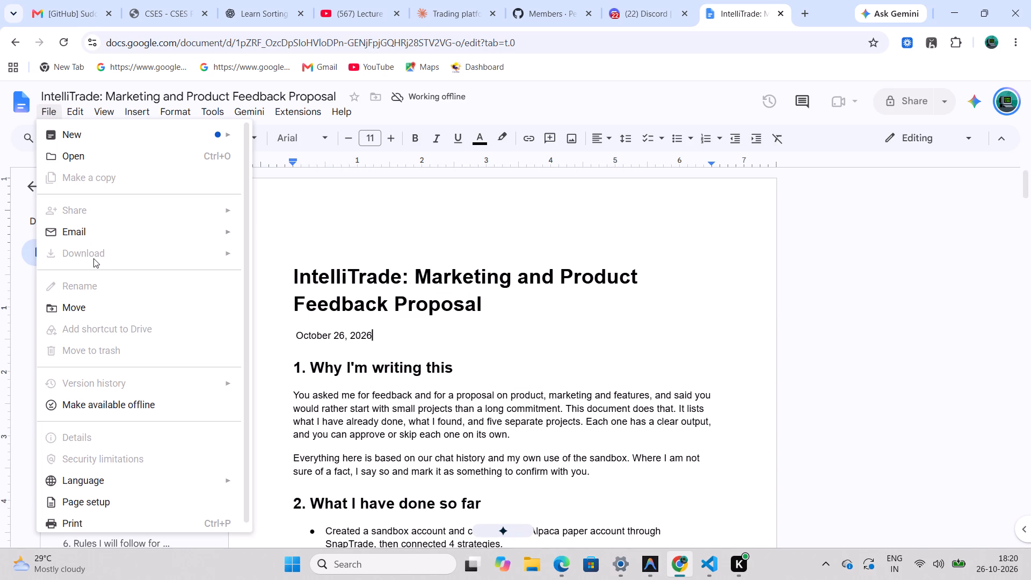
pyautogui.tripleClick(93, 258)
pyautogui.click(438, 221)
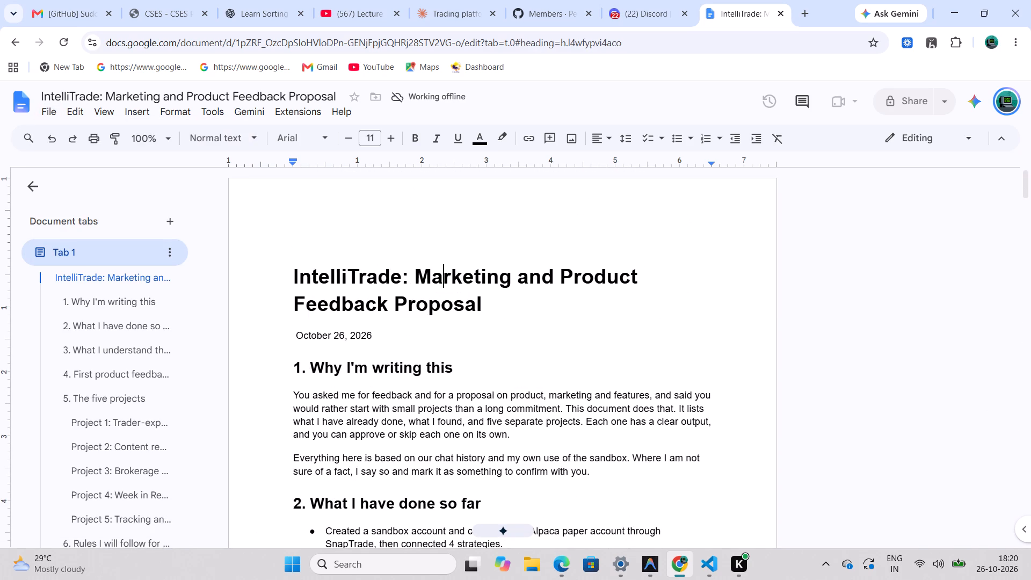
# Check the document's save and offline status details.
pyautogui.click(429, 97)
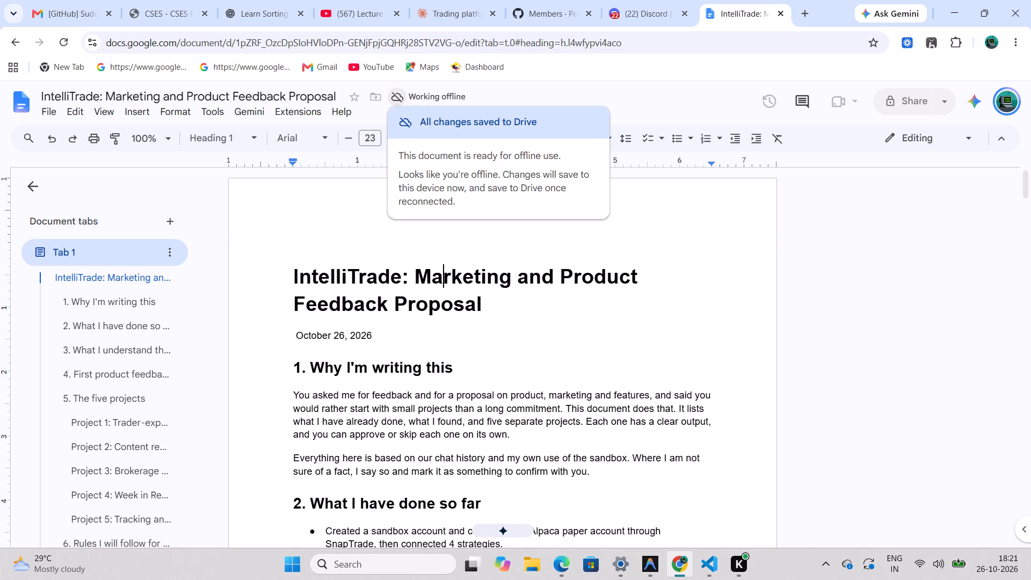
pyautogui.click(430, 117)
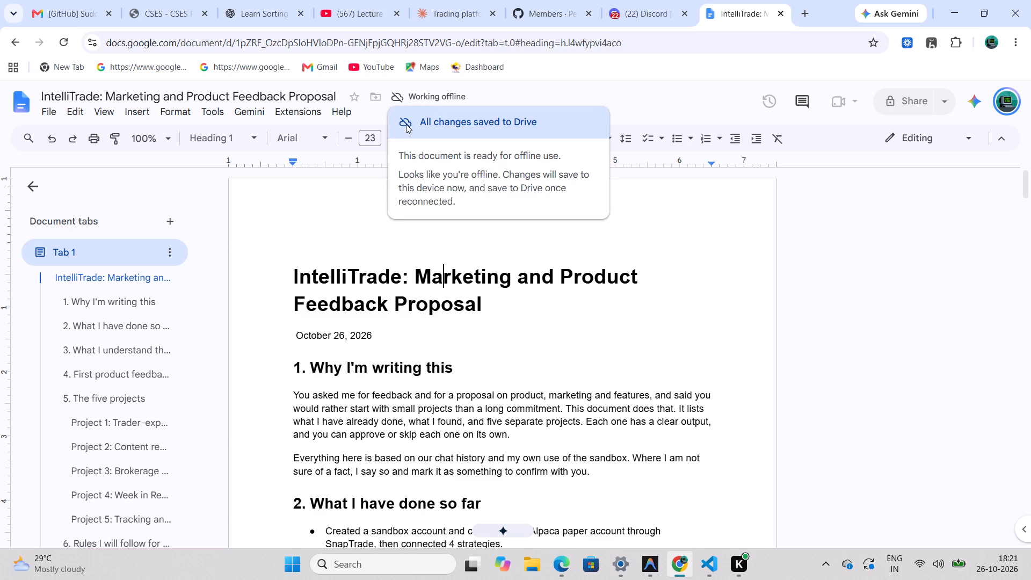
pyautogui.click(406, 124)
pyautogui.click(335, 235)
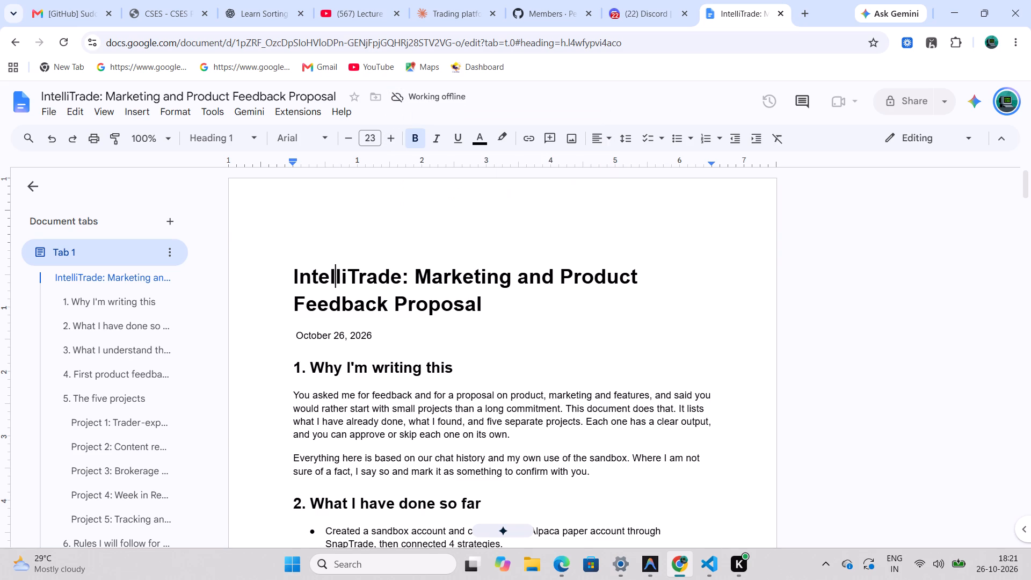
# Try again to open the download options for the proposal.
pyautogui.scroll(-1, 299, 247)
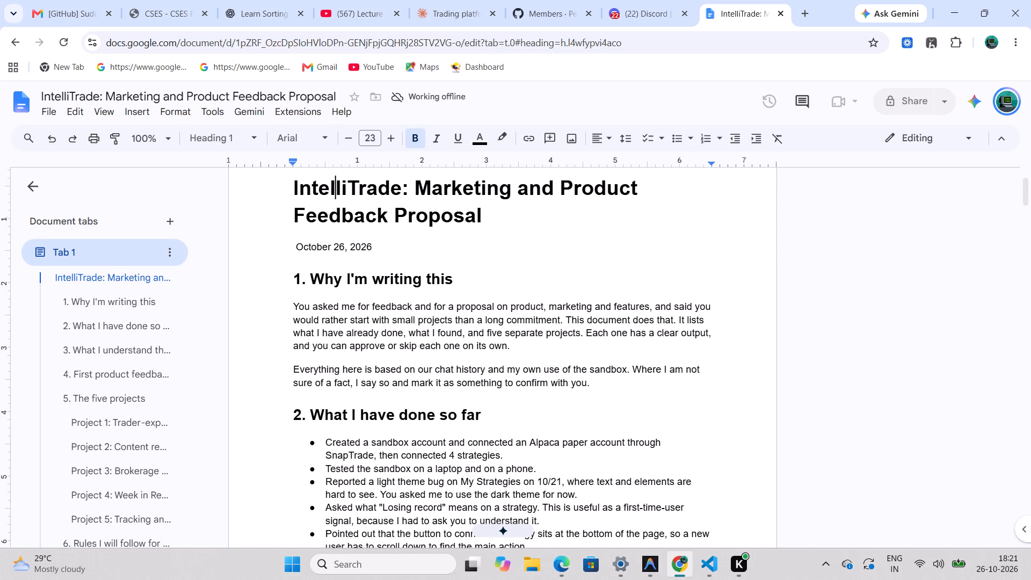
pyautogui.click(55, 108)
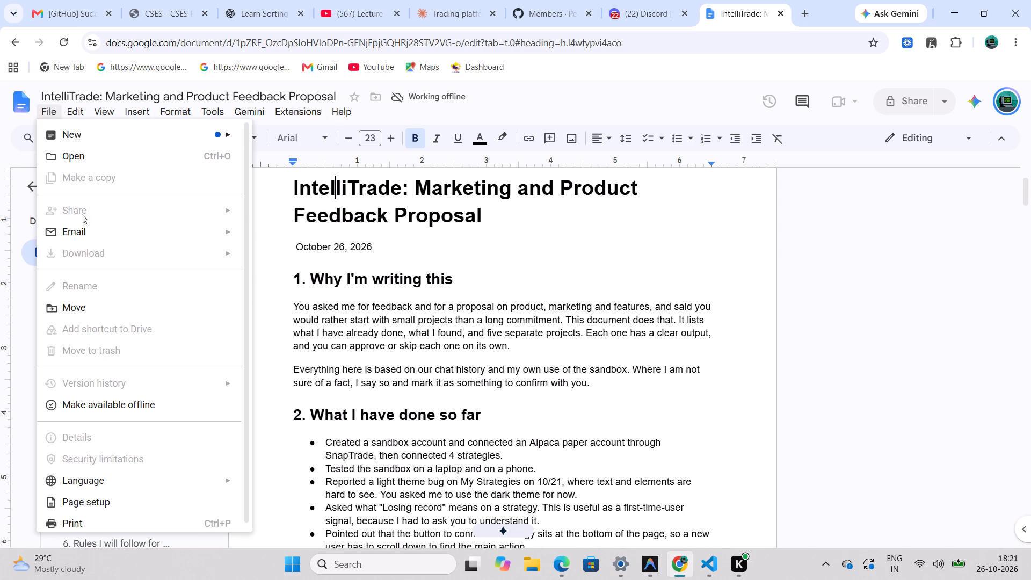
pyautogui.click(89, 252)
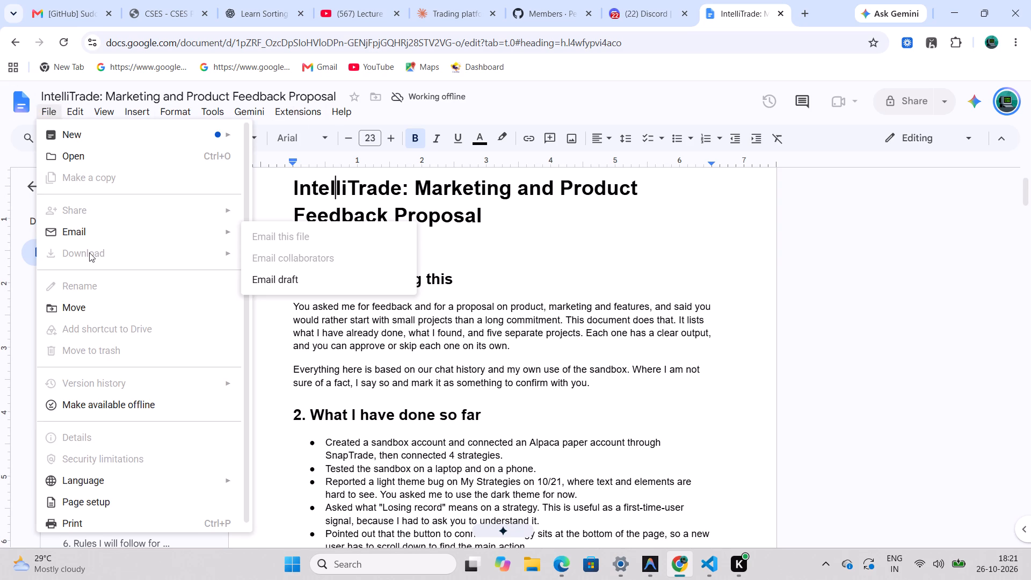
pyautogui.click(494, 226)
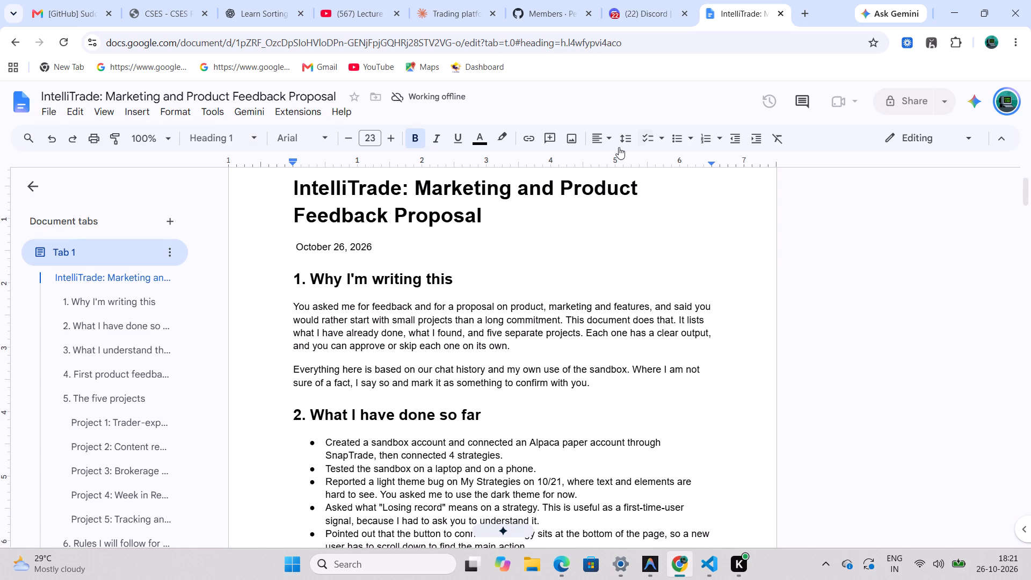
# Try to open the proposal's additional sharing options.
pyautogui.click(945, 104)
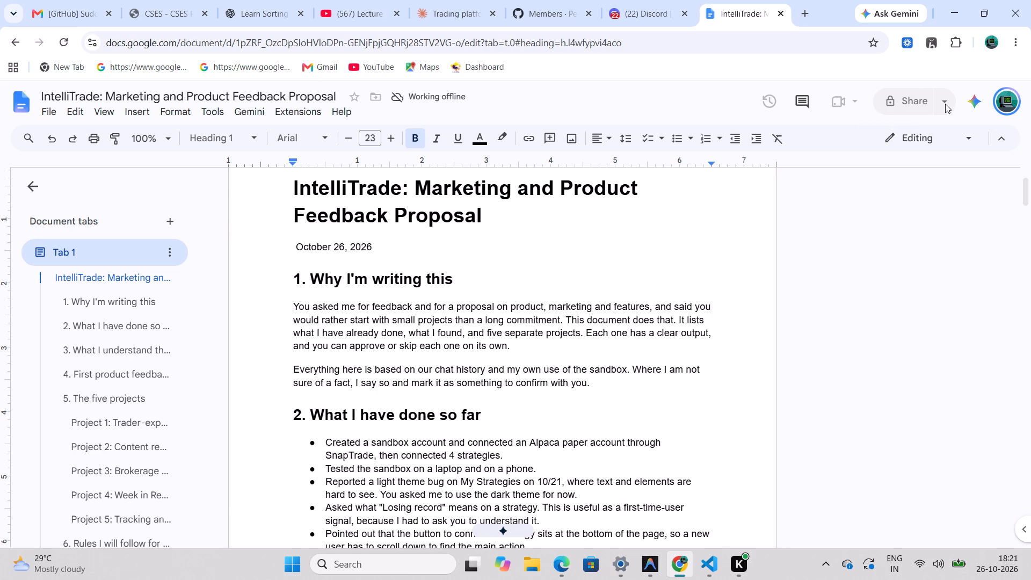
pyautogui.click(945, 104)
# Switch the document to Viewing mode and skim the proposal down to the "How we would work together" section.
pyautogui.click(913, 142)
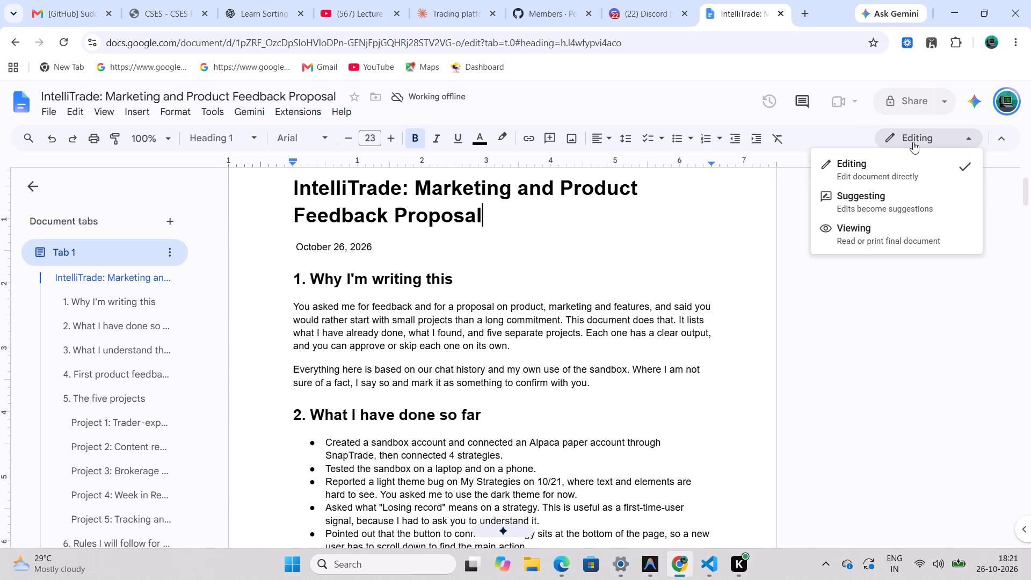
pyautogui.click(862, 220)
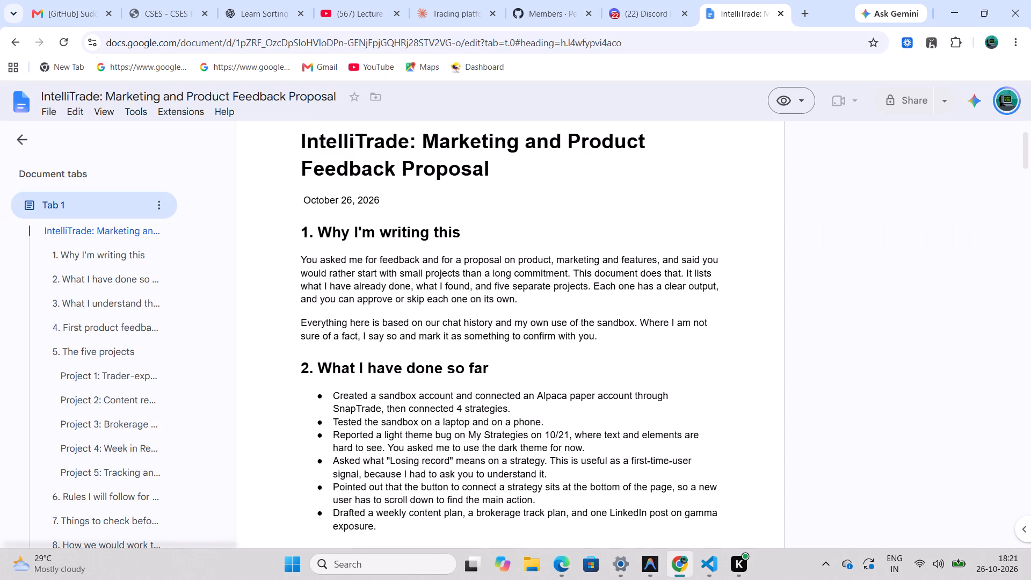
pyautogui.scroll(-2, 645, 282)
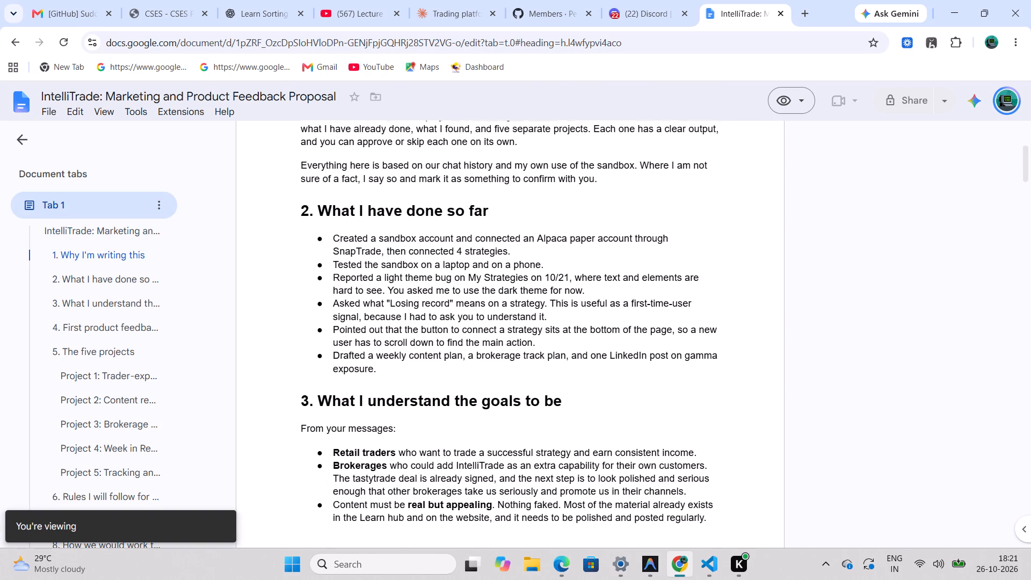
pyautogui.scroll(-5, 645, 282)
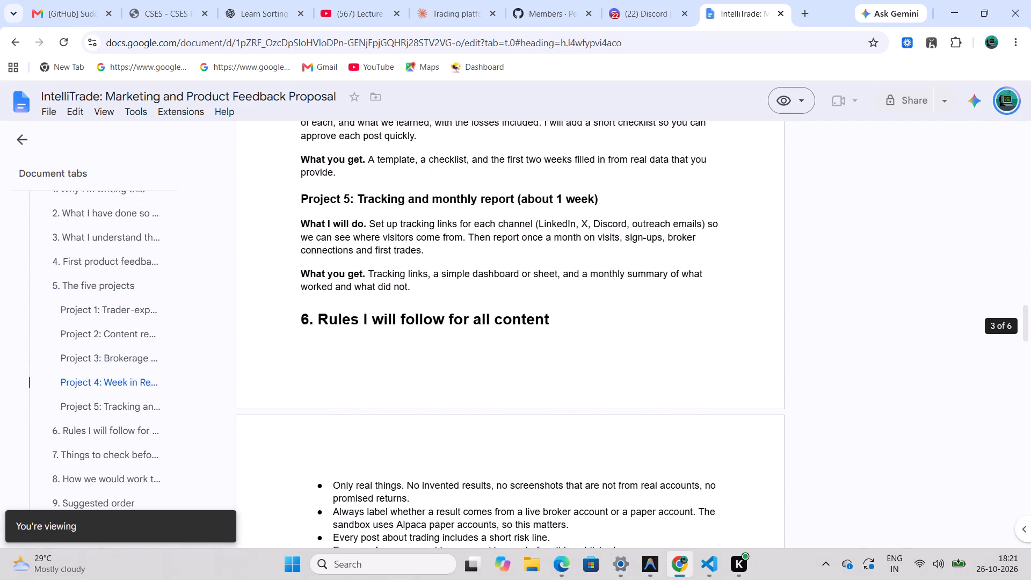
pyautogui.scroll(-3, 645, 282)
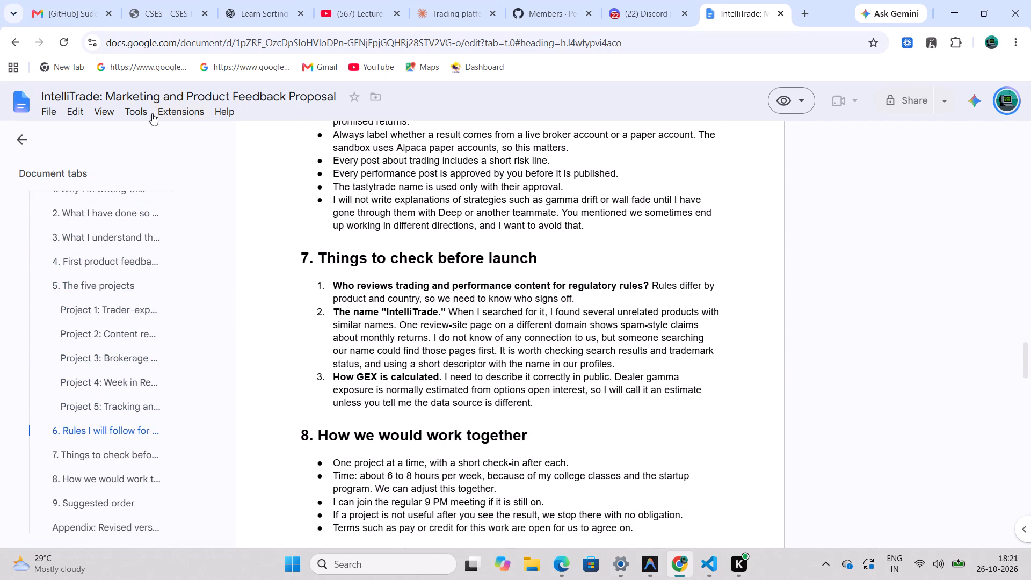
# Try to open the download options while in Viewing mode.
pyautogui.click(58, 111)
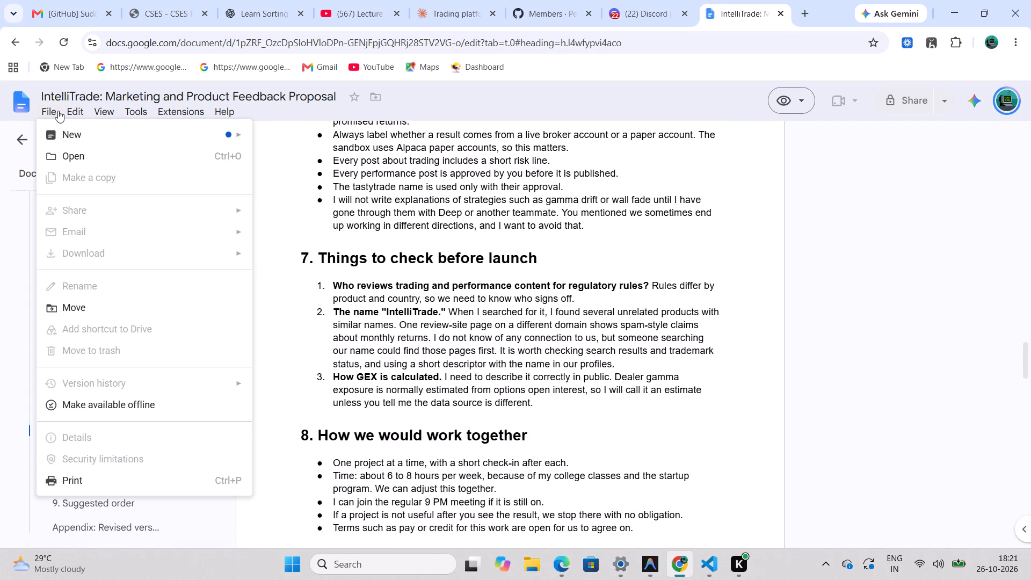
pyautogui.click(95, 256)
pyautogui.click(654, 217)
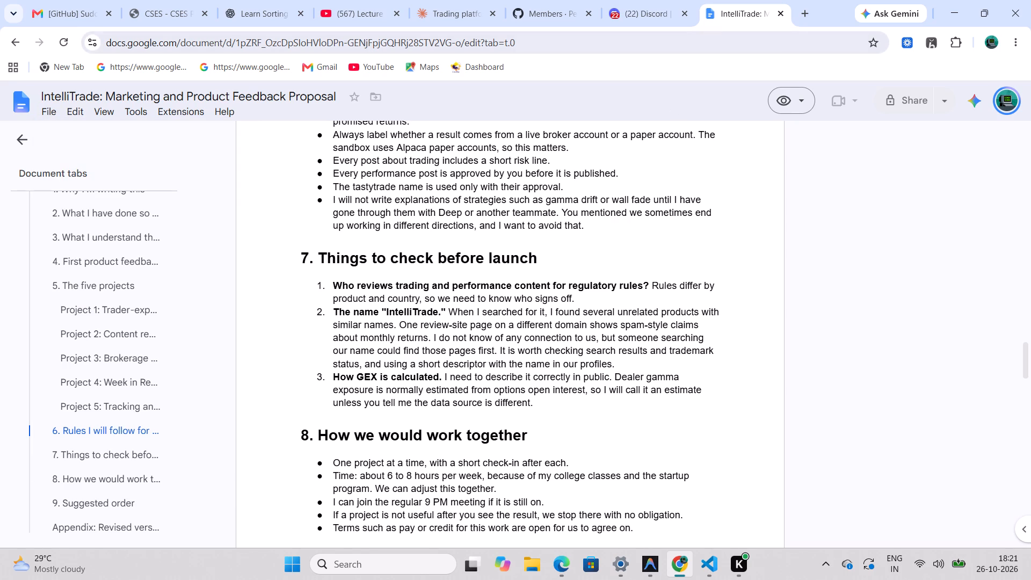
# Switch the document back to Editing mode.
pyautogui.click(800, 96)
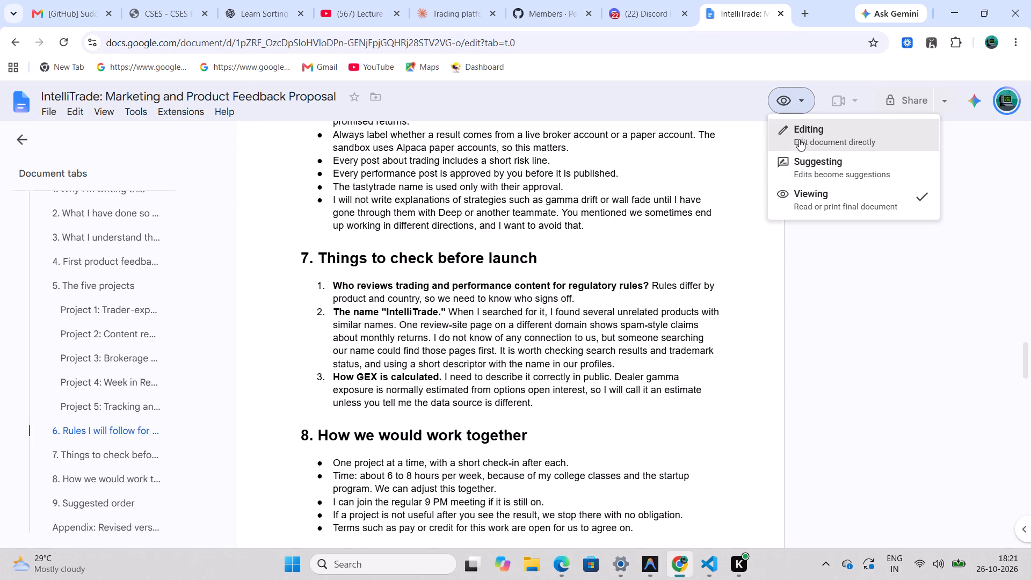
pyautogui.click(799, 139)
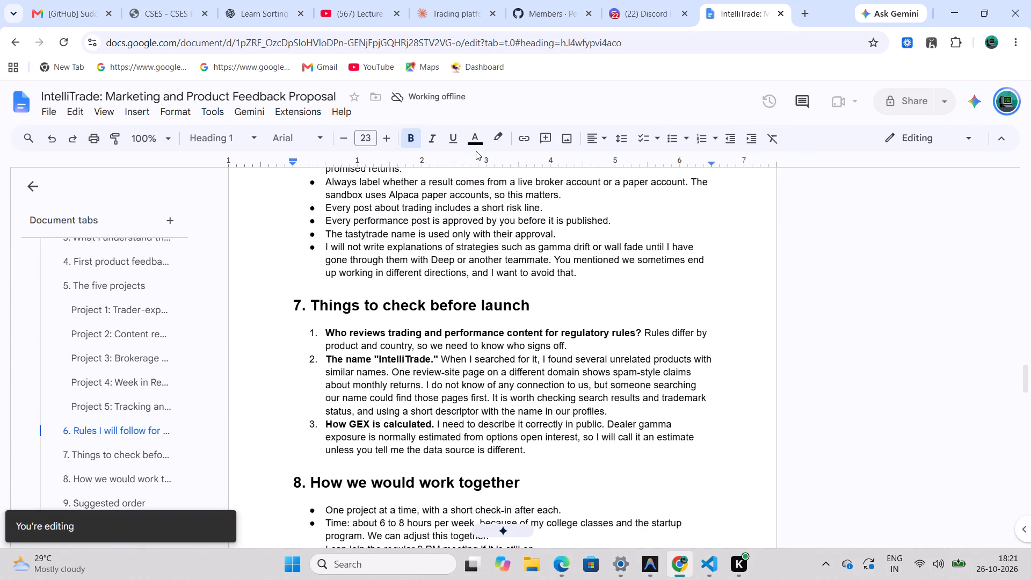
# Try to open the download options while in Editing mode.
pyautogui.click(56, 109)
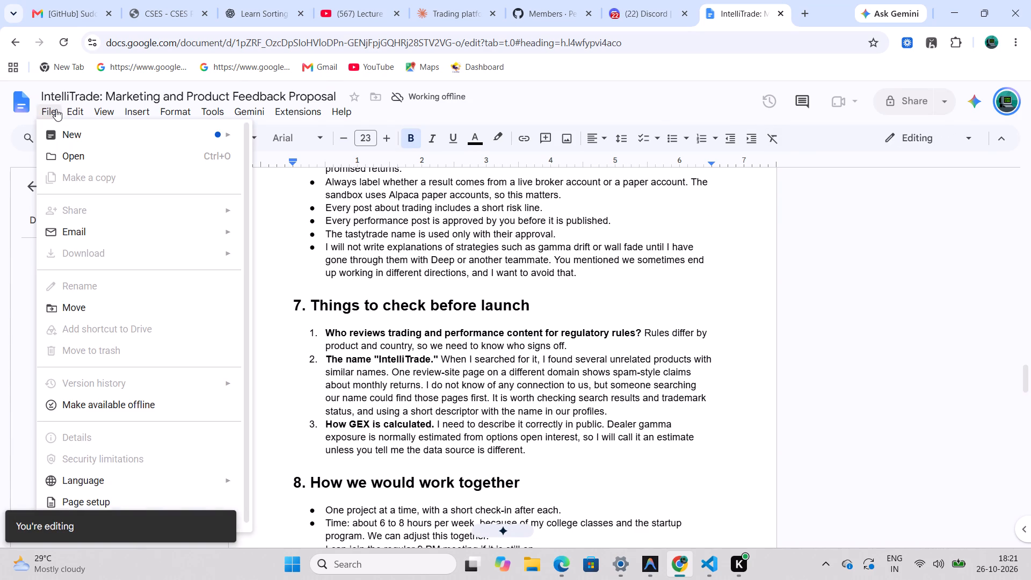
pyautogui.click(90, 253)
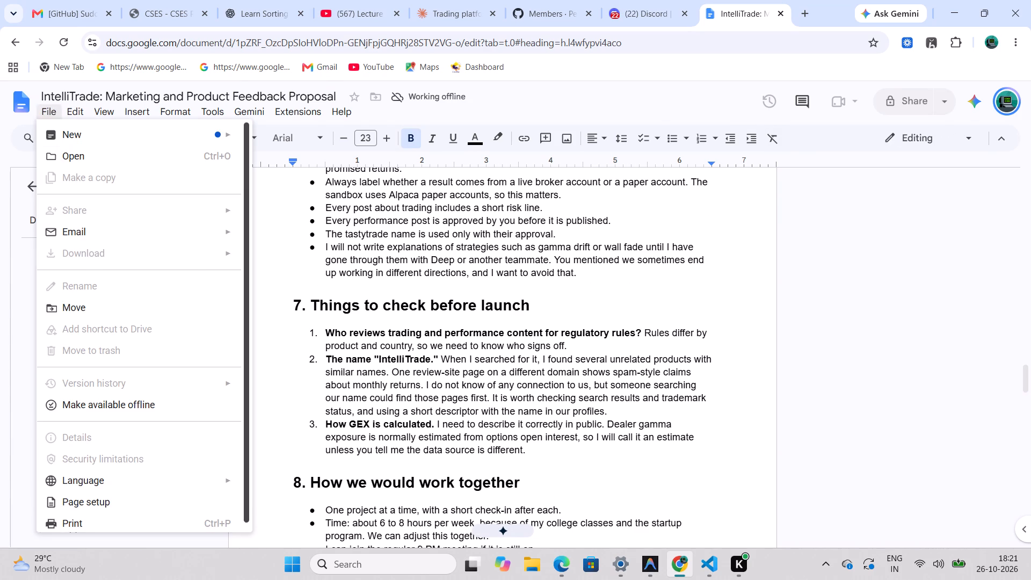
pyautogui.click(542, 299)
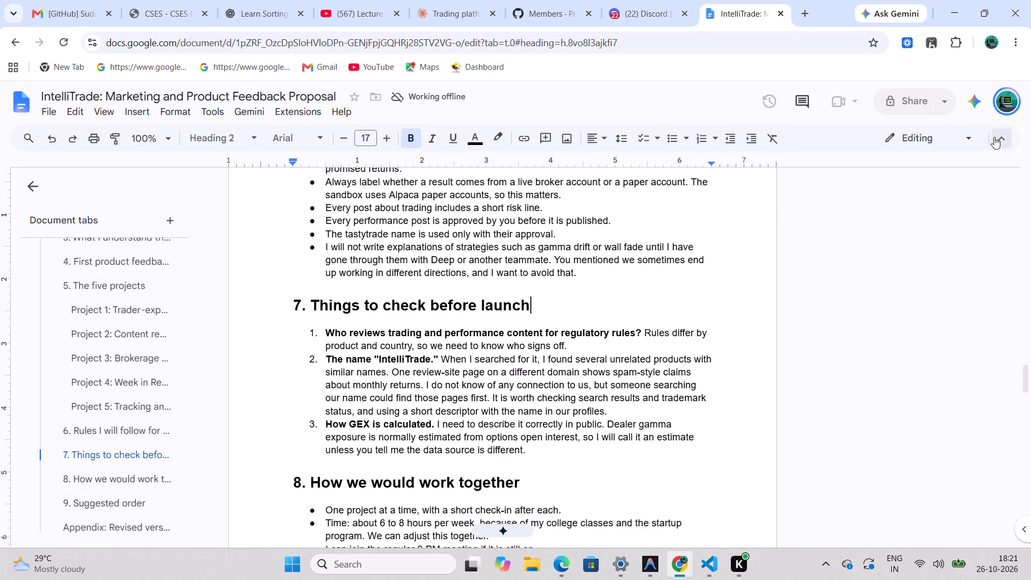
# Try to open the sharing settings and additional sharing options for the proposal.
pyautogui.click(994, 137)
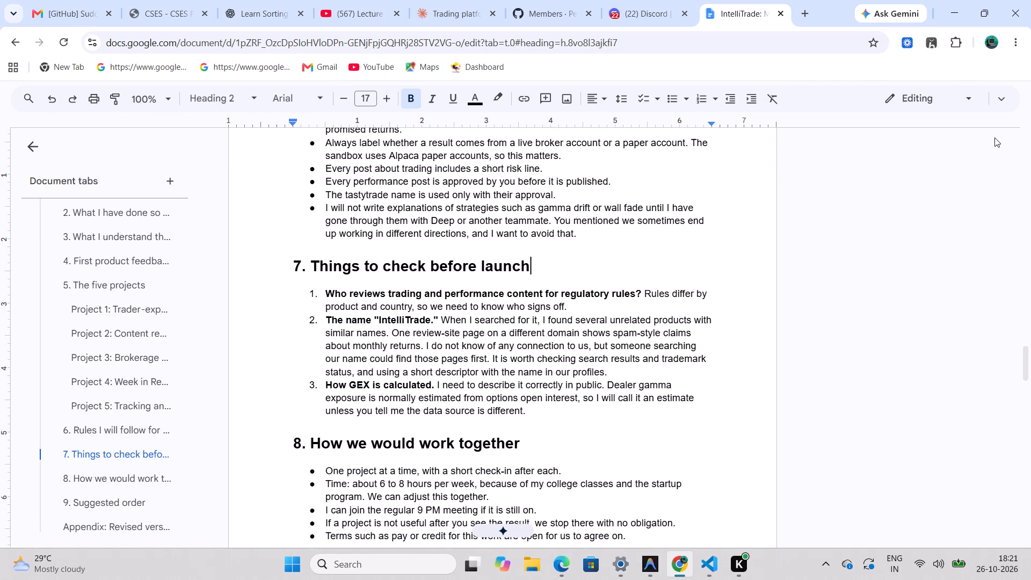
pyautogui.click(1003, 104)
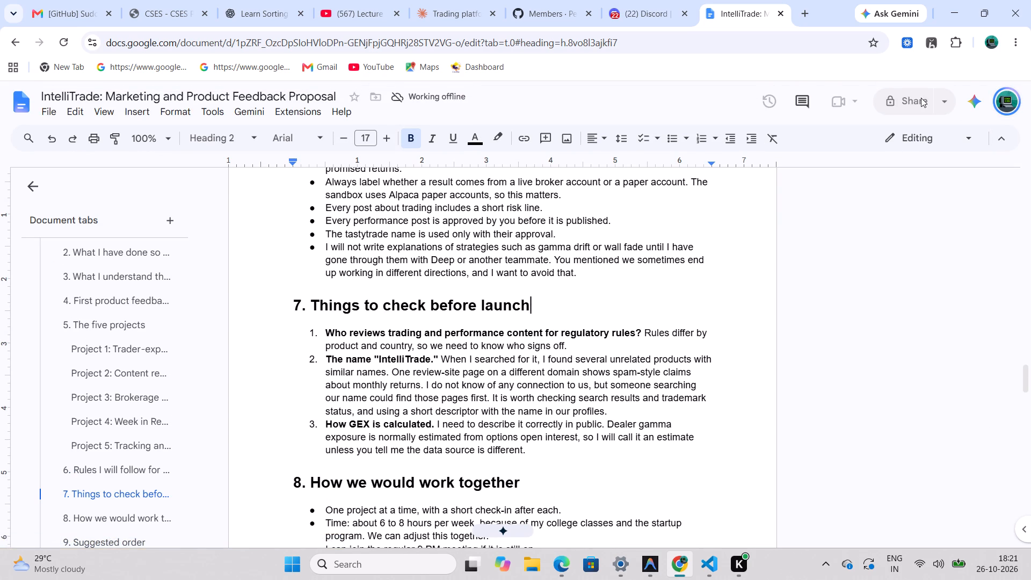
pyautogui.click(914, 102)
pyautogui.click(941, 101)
# Copy the entire content of the proposal document.
pyautogui.hotkey('ctrl', 'a')
pyautogui.hotkey('ctrl', 'c')
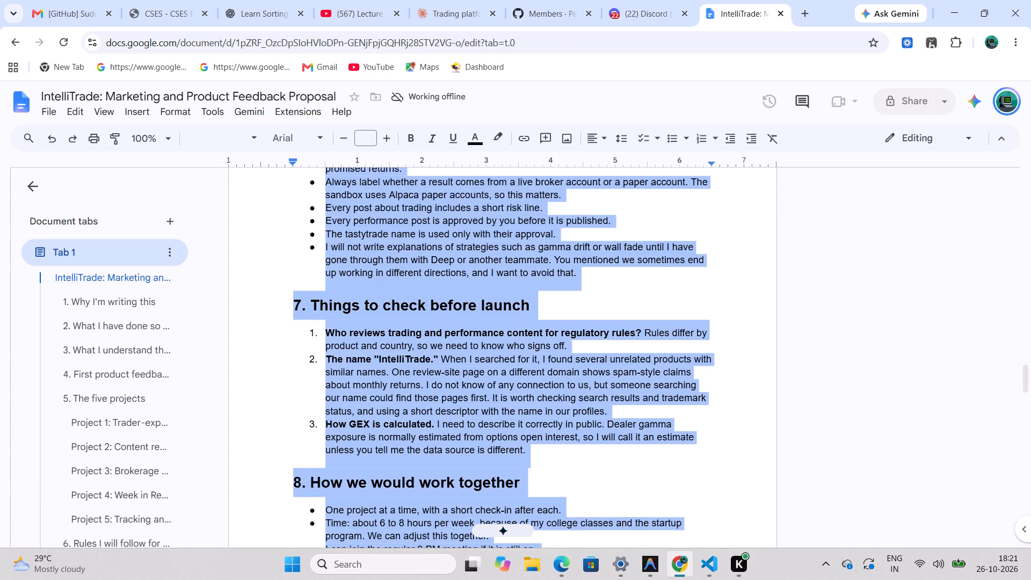
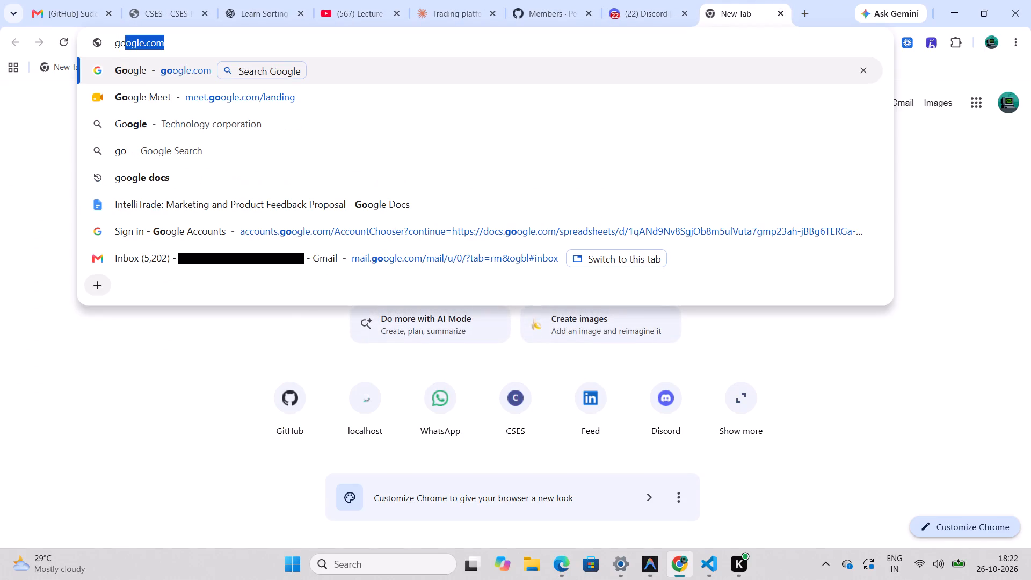
# Search the web for "google doc" and create a new blank Google Docs document from the sign-in result.
pyautogui.write('ogle doc')
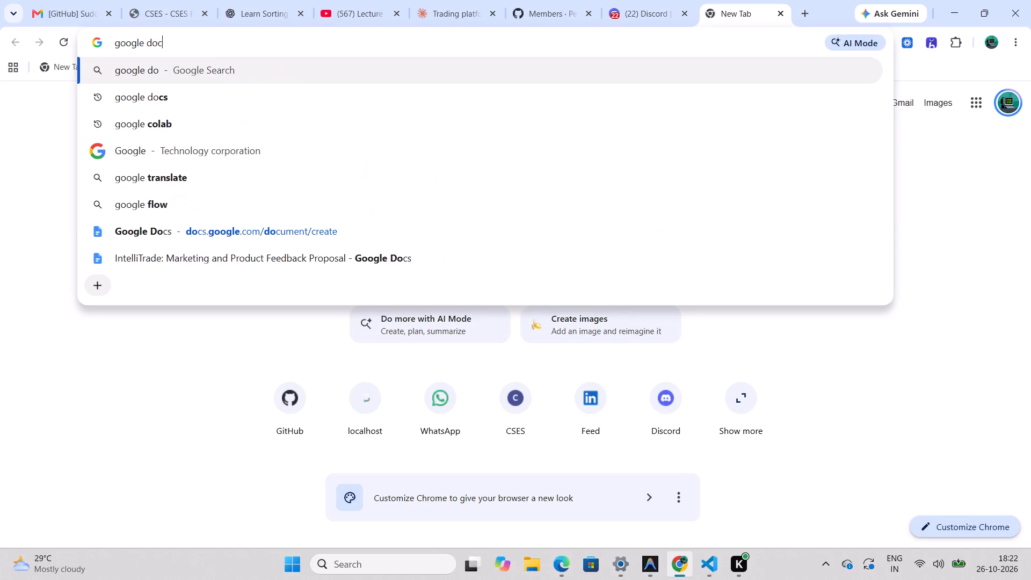
pyautogui.press('Return')
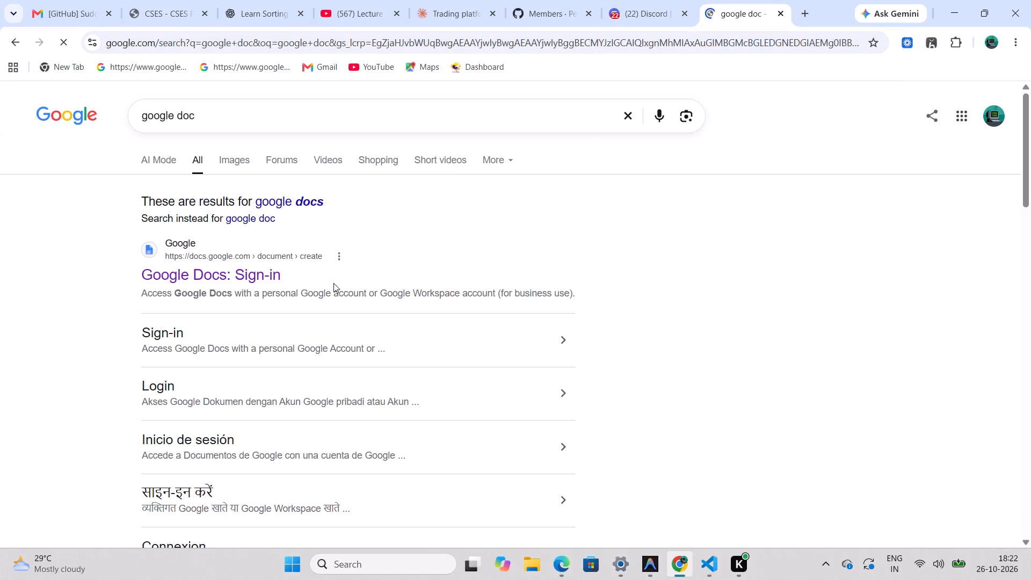
pyautogui.click(262, 271)
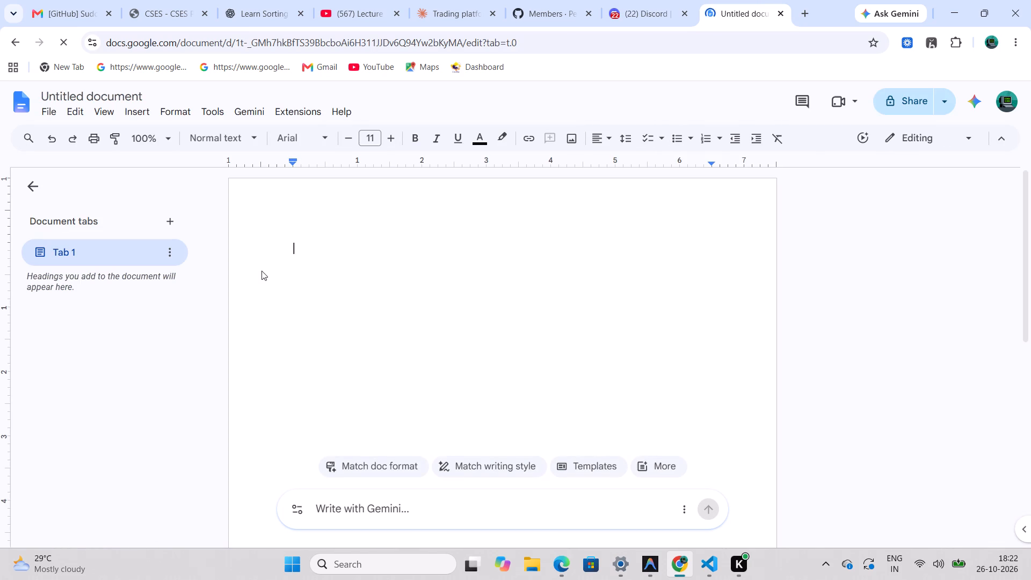
# Paste the copied proposal content into the blank document.
pyautogui.hotkey('ctrl', 'v')
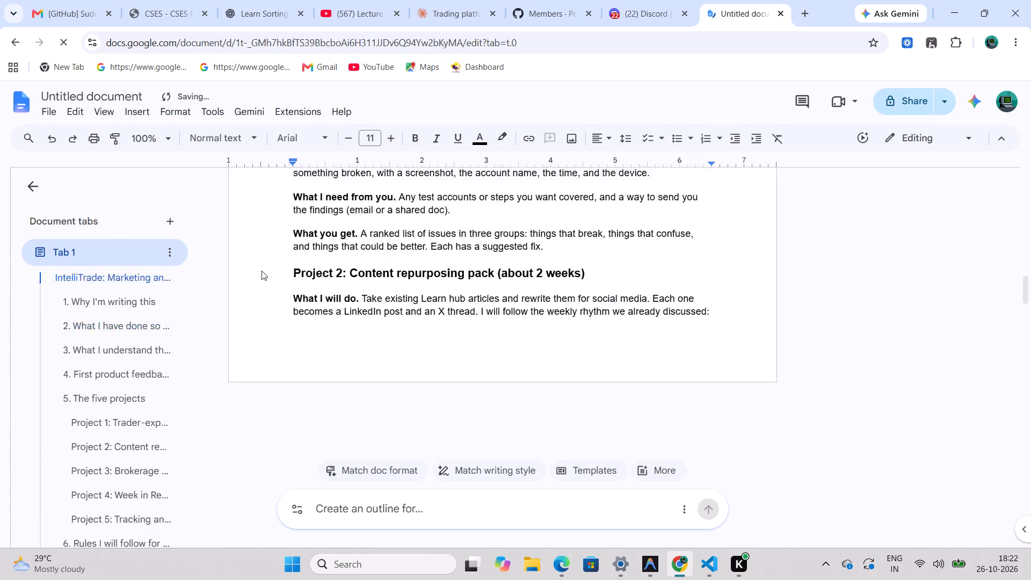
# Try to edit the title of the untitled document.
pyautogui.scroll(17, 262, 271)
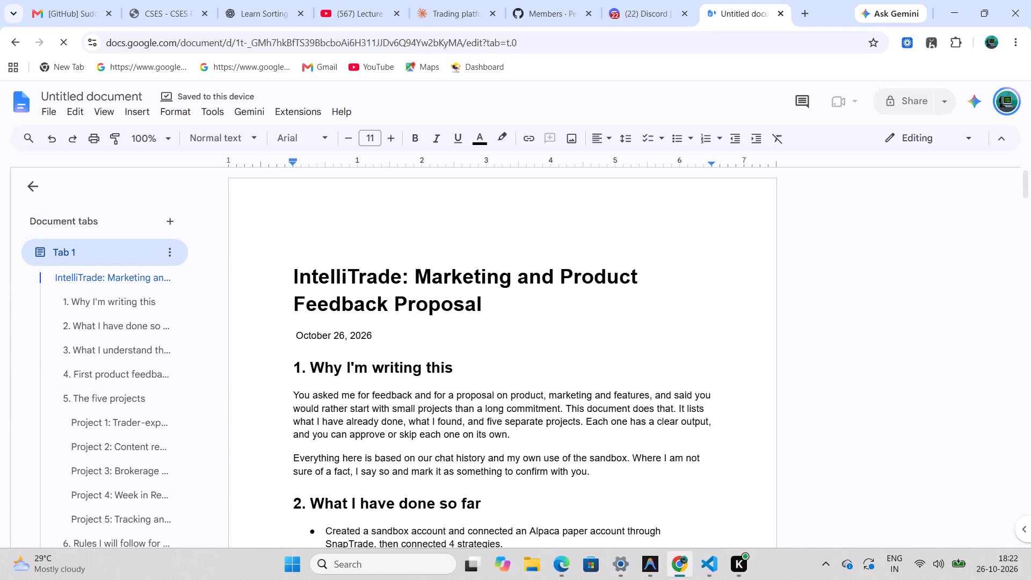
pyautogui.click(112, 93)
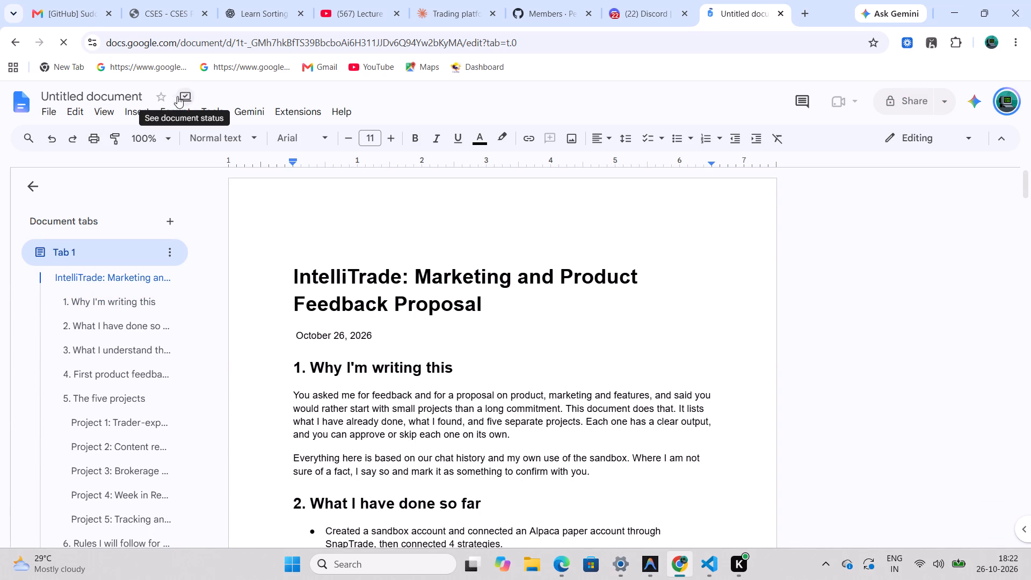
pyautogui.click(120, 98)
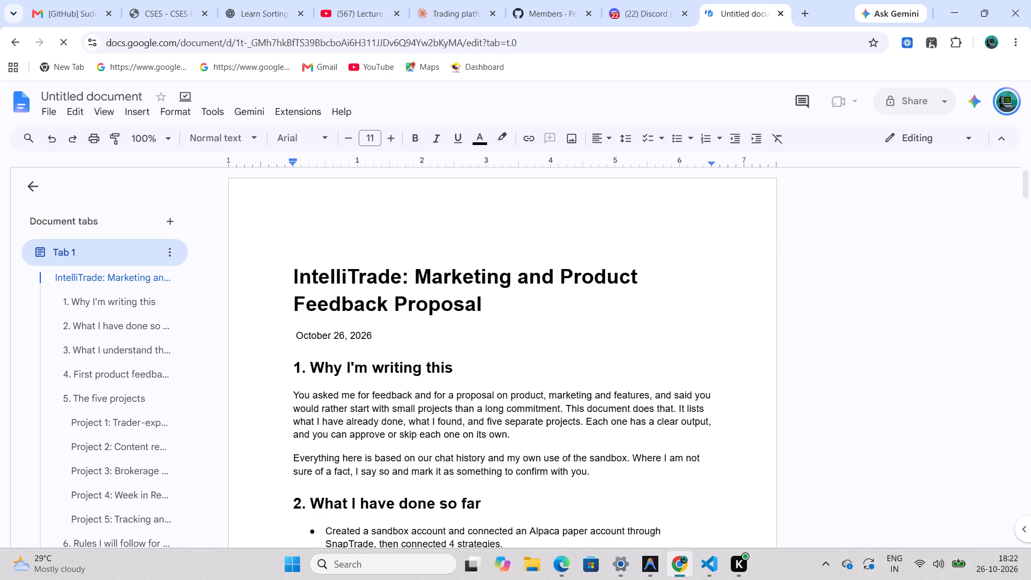
# Review the pasted proposal through its later sections to check that the content carried over.
pyautogui.scroll(-6, 363, 350)
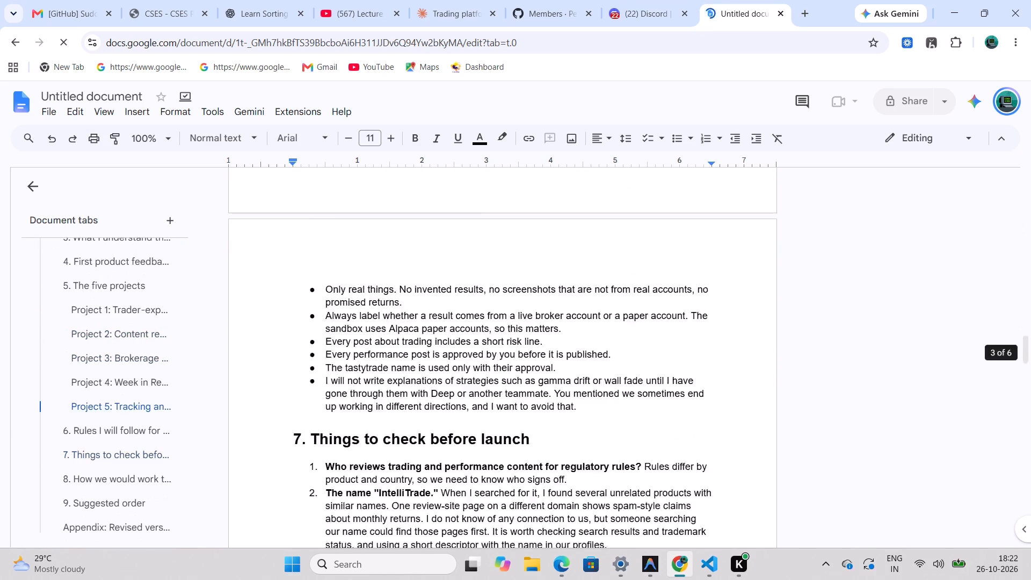
pyautogui.scroll(-4, 363, 350)
pyautogui.scroll(8, 363, 350)
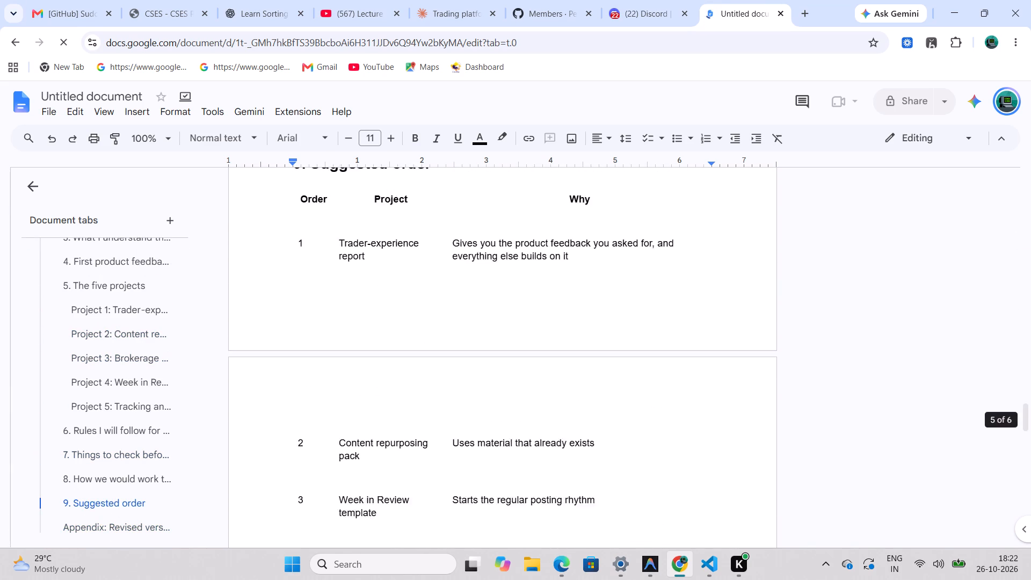
pyautogui.scroll(6, 363, 350)
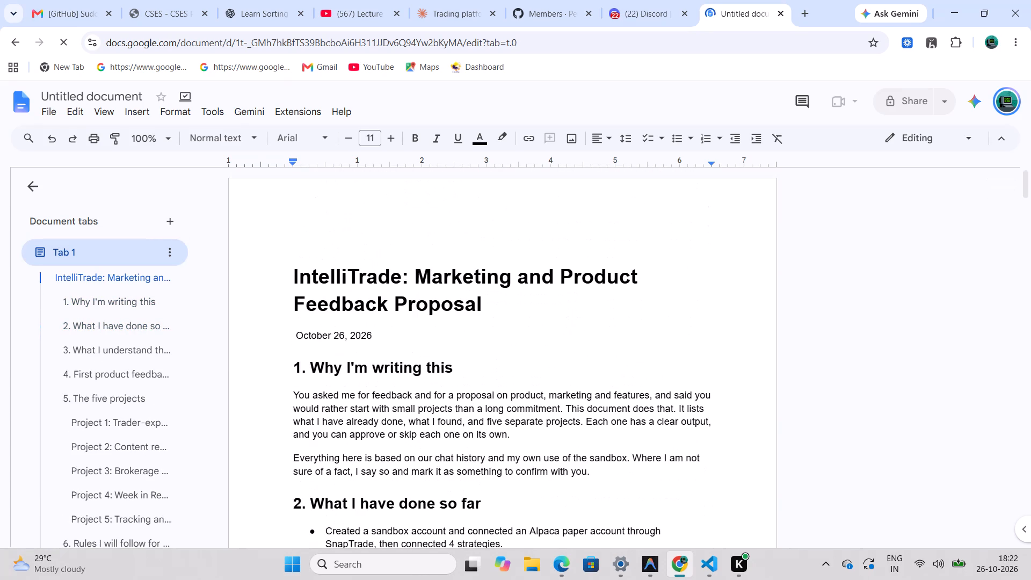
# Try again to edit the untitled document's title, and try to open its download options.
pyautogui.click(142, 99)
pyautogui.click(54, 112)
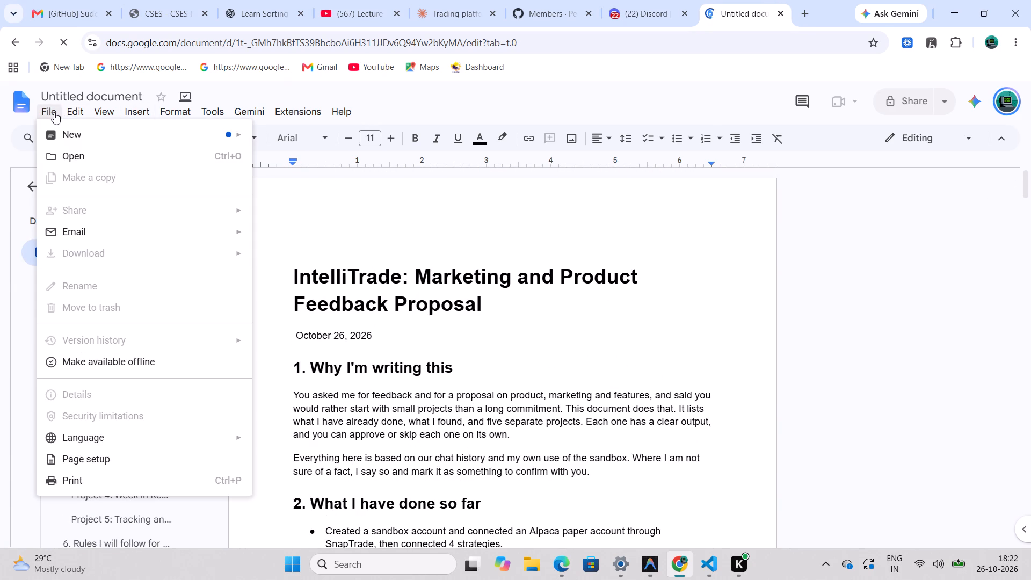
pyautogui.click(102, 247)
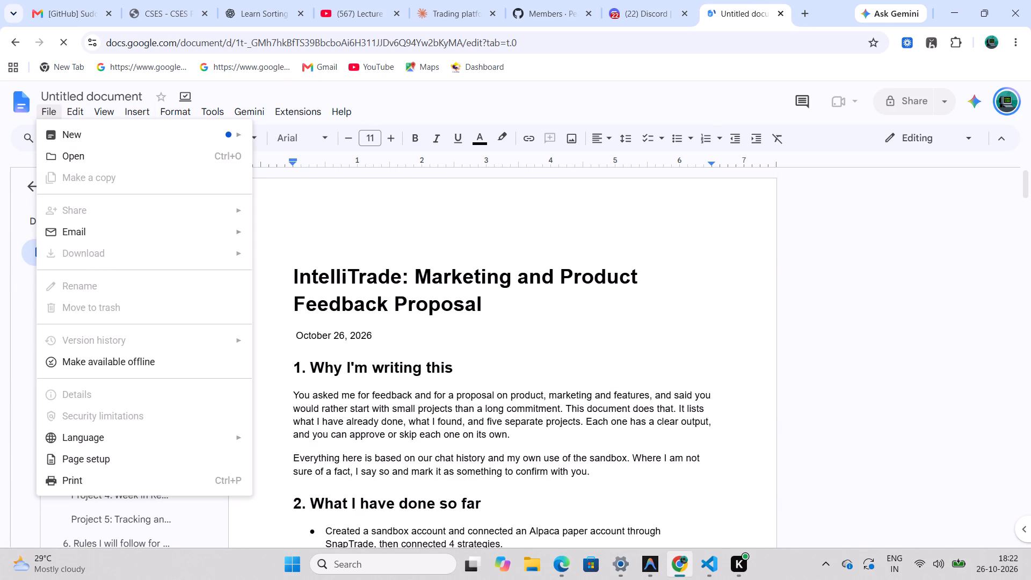
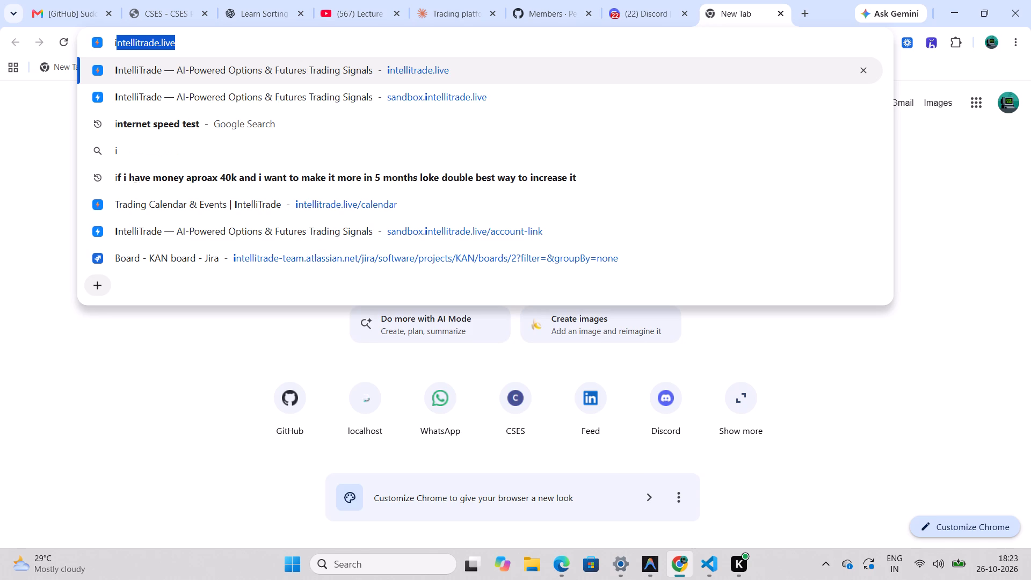
# Open the existing Google Docs document "IntelliTrade: Marketing and Product Feedback Proposal" in the new browser tab.
pyautogui.press('BackSpace')
pyautogui.press('BackSpace')
pyautogui.write('do')
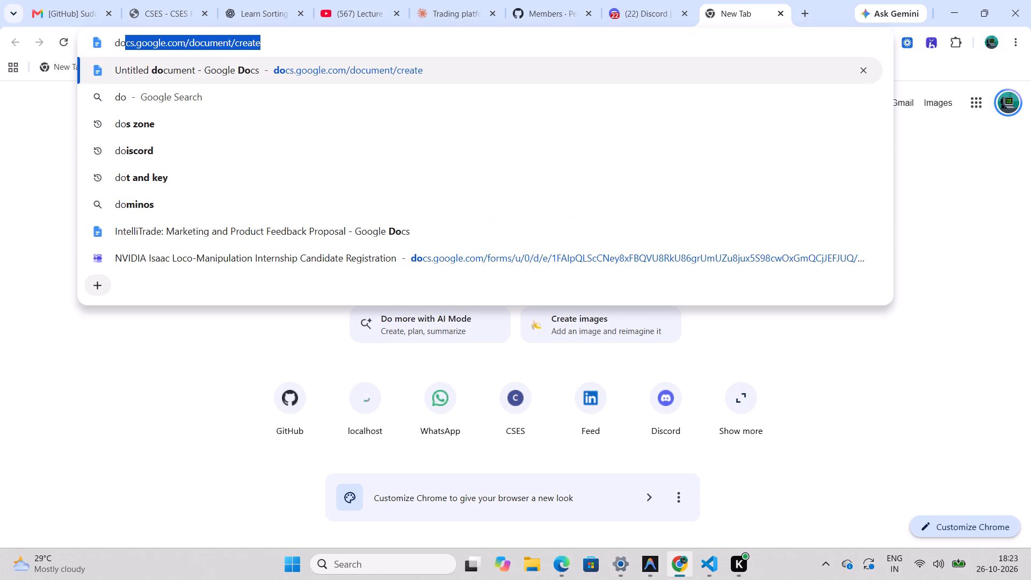
pyautogui.click(403, 233)
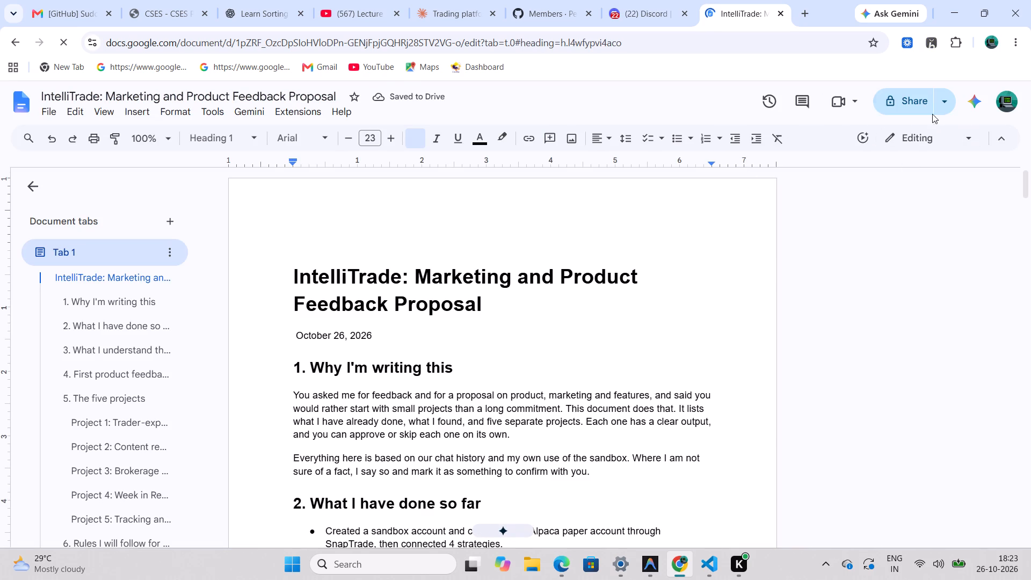
# Change the proposal's general access in its sharing settings to Anyone with the link.
pyautogui.click(938, 105)
pyautogui.click(894, 136)
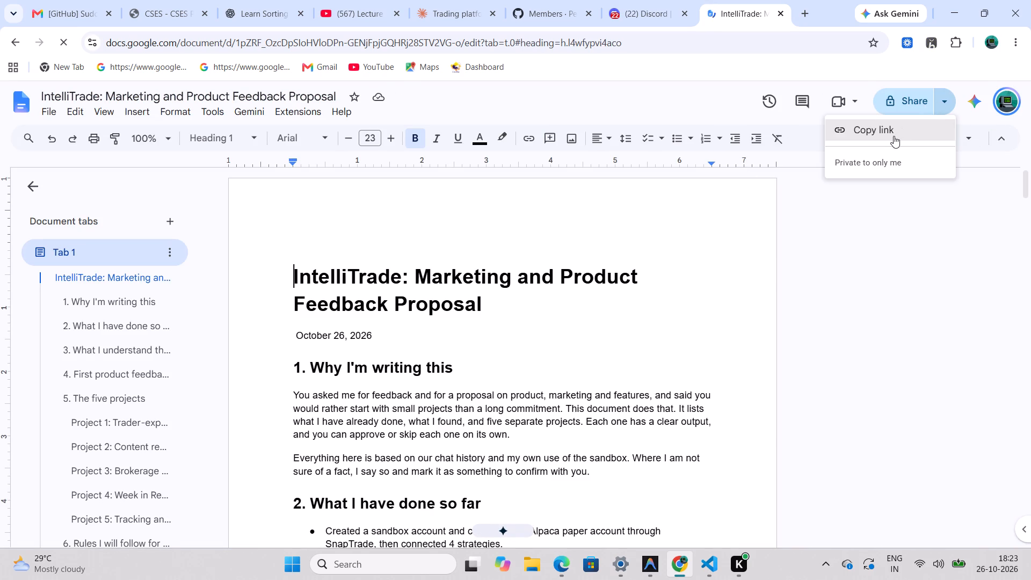
pyautogui.click(909, 93)
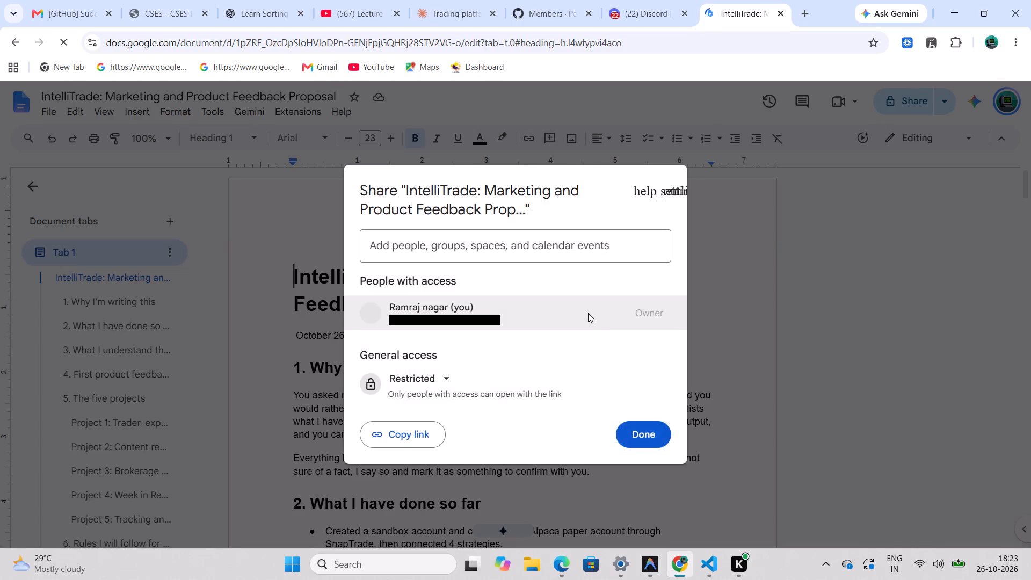
pyautogui.click(516, 388)
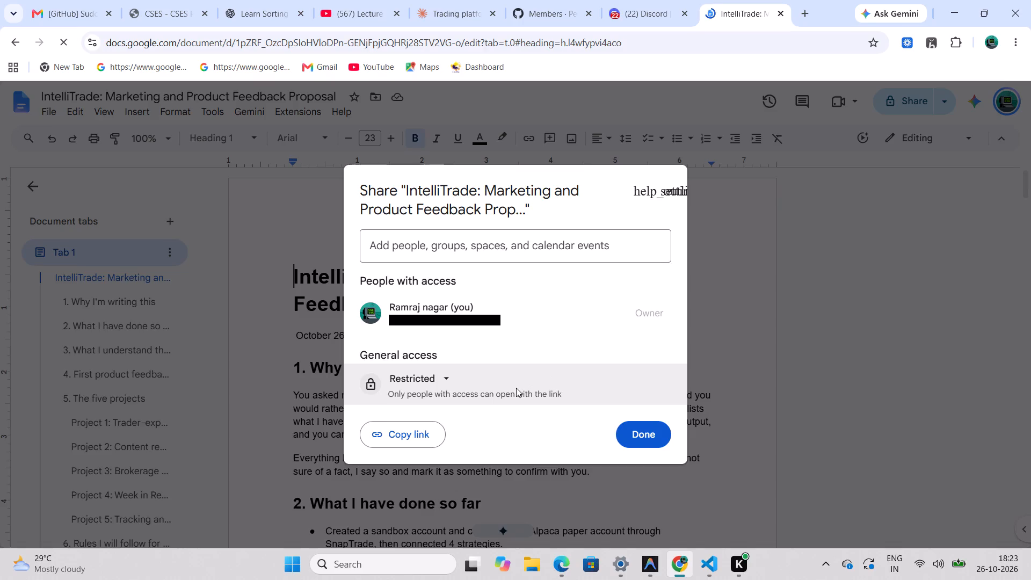
pyautogui.click(447, 376)
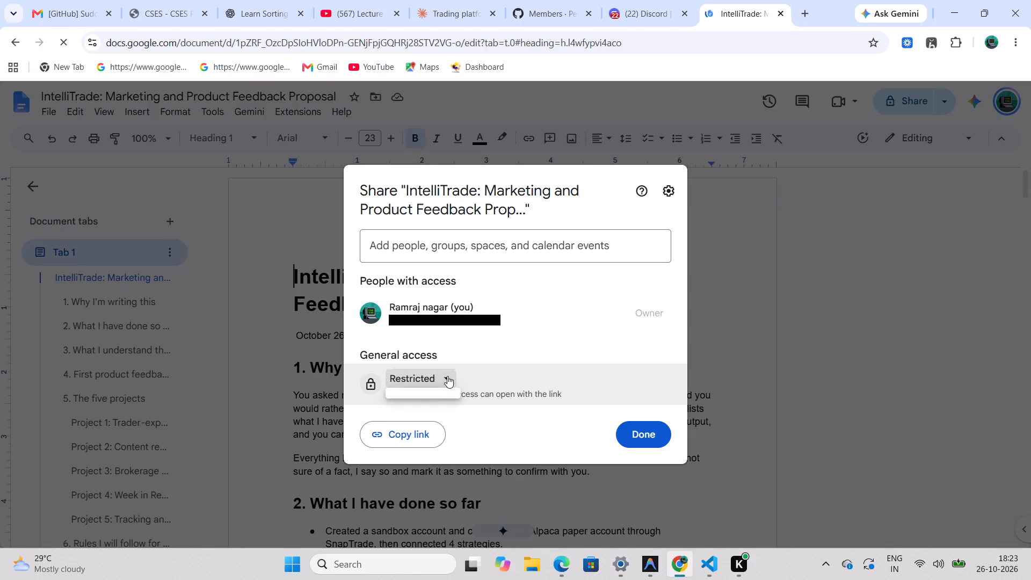
pyautogui.click(440, 380)
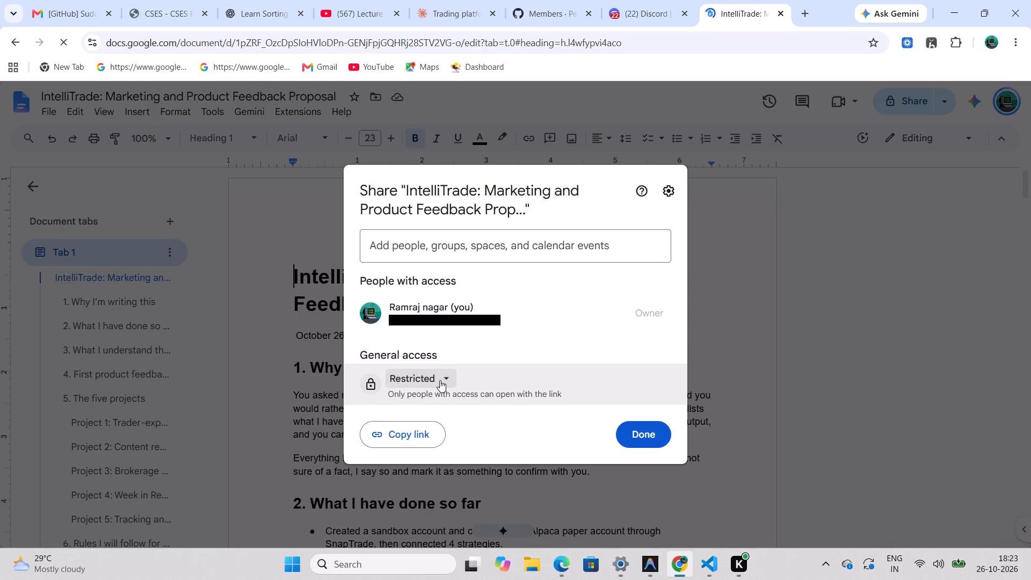
pyautogui.click(440, 380)
pyautogui.click(430, 393)
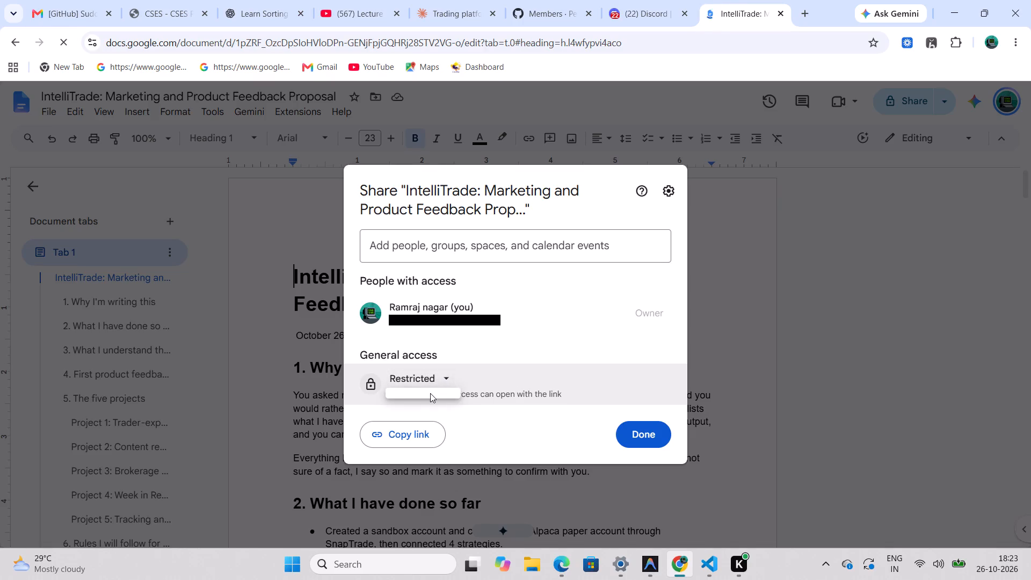
pyautogui.click(439, 376)
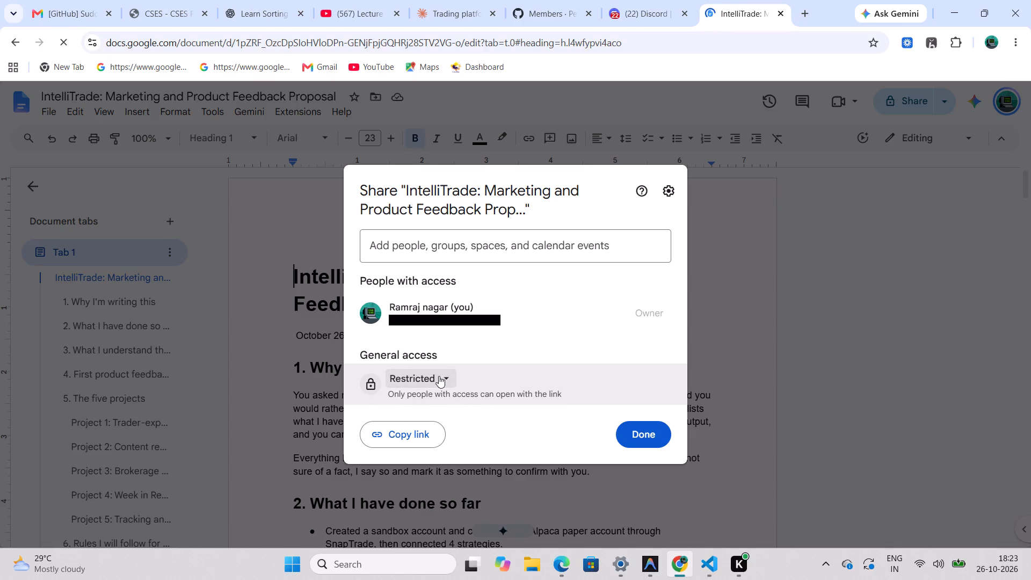
pyautogui.click(439, 376)
pyautogui.tripleClick(439, 376)
pyautogui.tripleClick(439, 376)
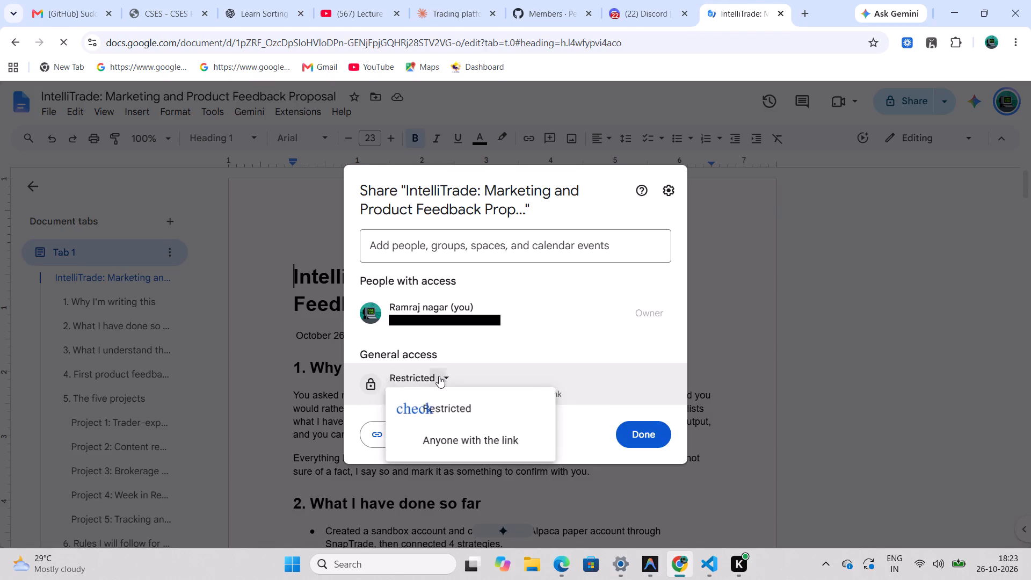
pyautogui.click(441, 436)
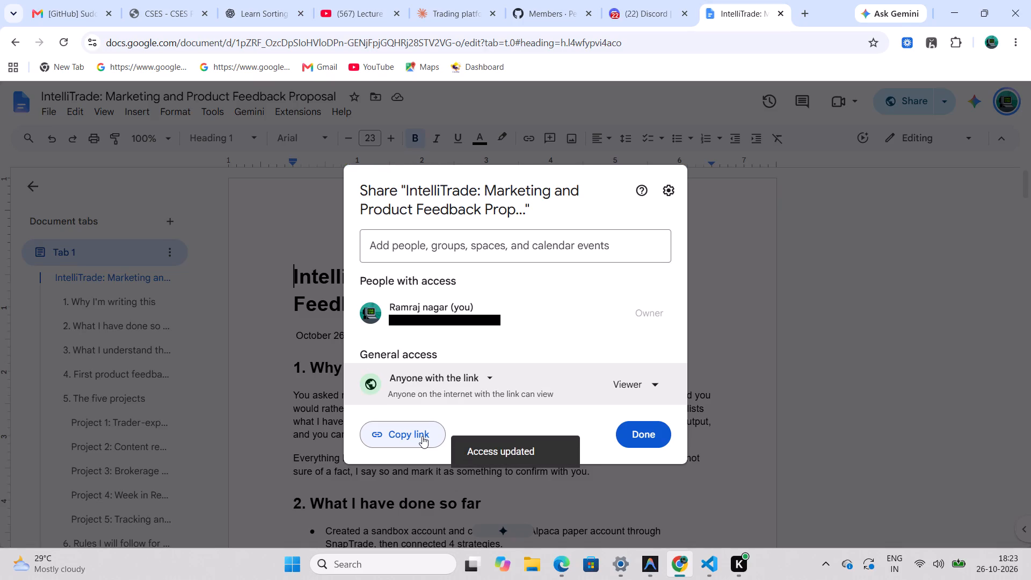
# Copy the proposal's share link and close the sharing settings.
pyautogui.click(422, 436)
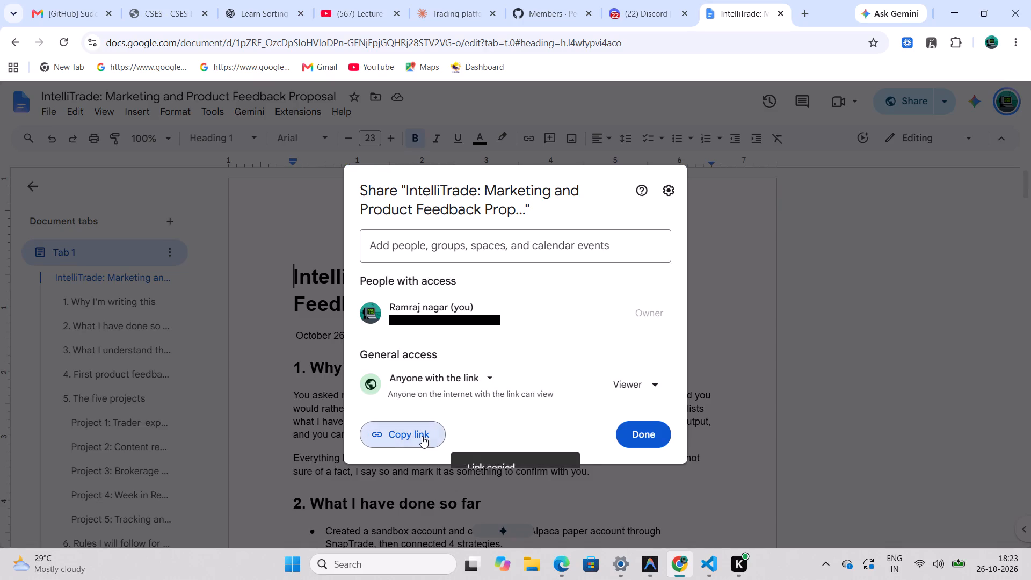
pyautogui.click(718, 328)
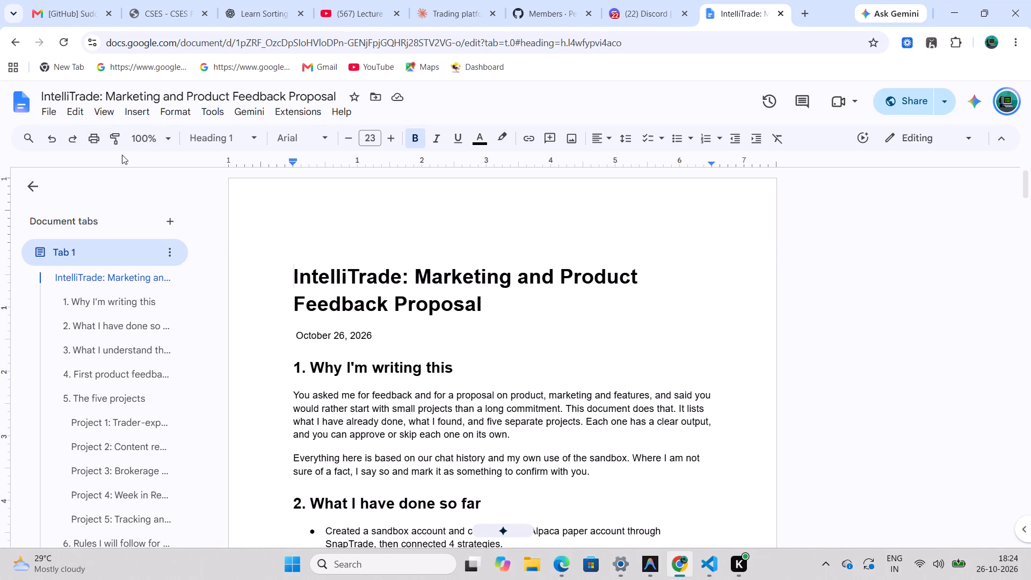
# Download the proposal as a PDF document (.pdf).
pyautogui.click(56, 119)
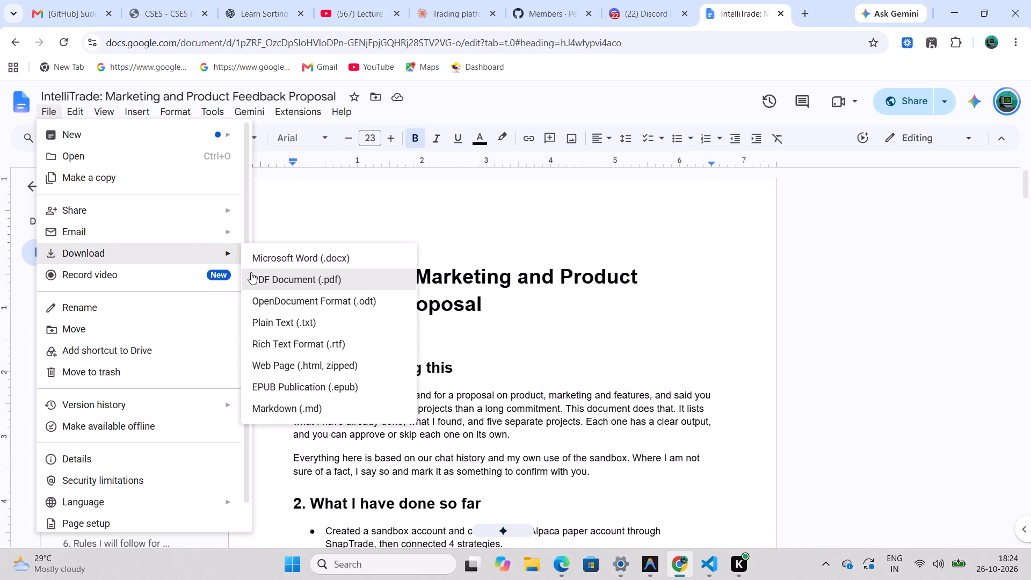
pyautogui.click(251, 272)
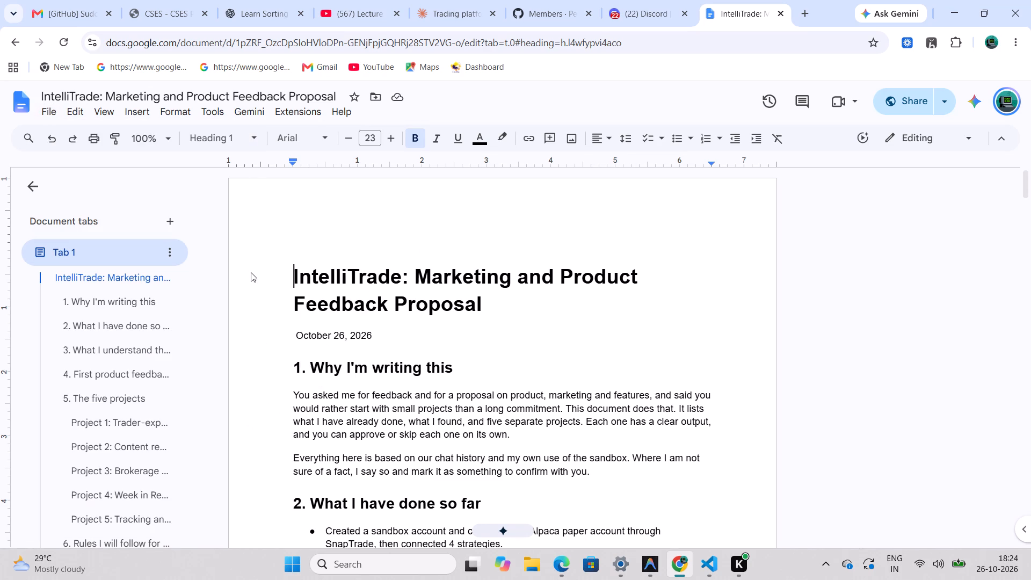